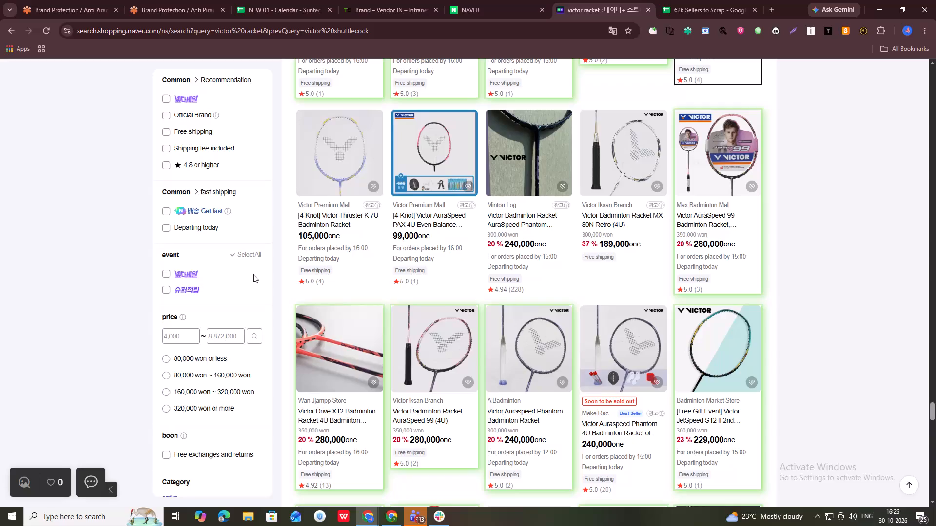
Copy the link of Victor Premium Mall's Victor Thruster K 7U racket listing into Links cell C103189 of the Manual Detection Records sheet.
{"action": "key", "text": "Right"}
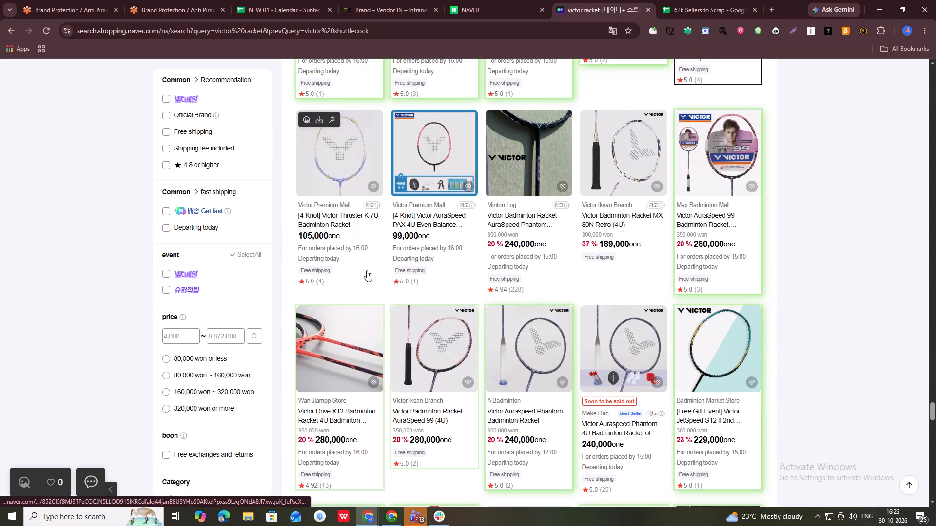
{"action": "right_click", "coordinate": [330, 216]}
{"action": "left_click", "coordinate": [371, 317]}
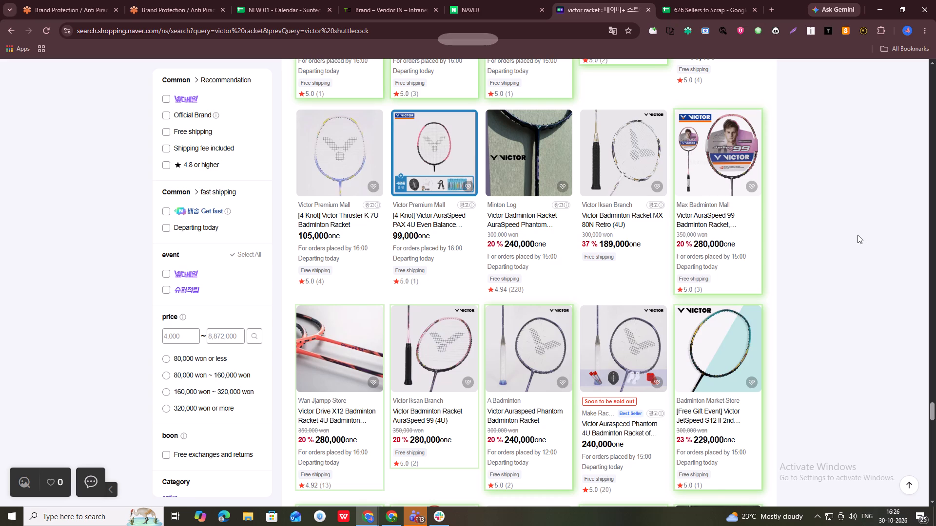
{"action": "key", "text": "alt+Tab"}
{"action": "key", "text": "ctrl+v"}
{"action": "key", "text": "Down"}
{"action": "key", "text": "alt+Tab"}
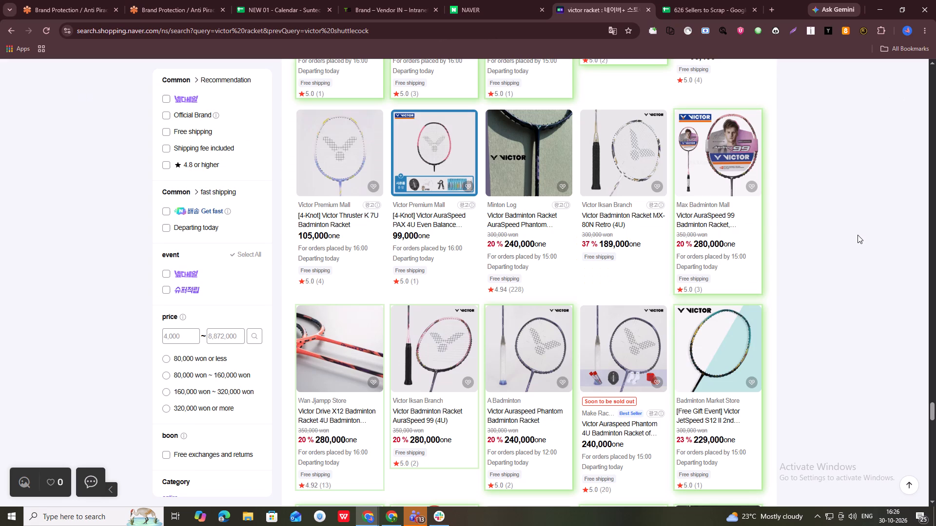
Record the link of Victor Premium Mall's Victor AuraSpeed PAX 4U listing in Links cell C103190.
{"action": "key", "text": "Right"}
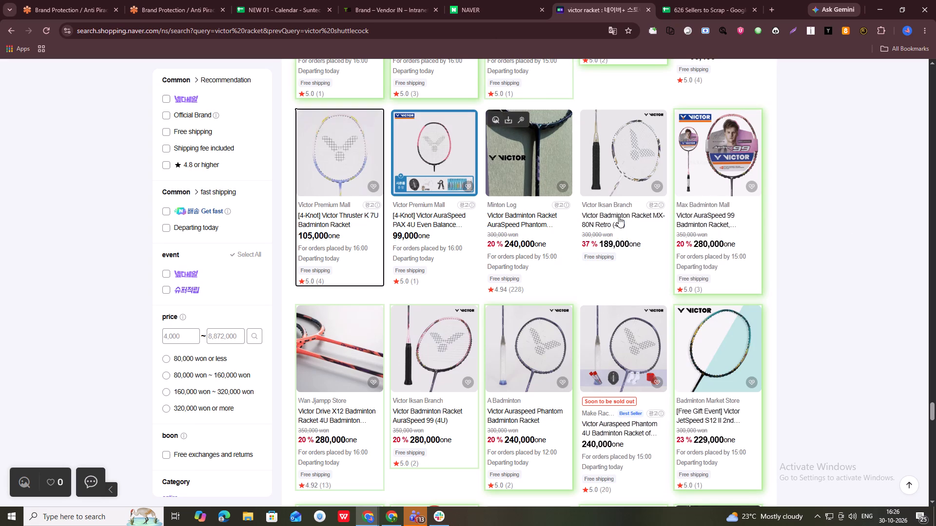
{"action": "right_click", "coordinate": [426, 235]}
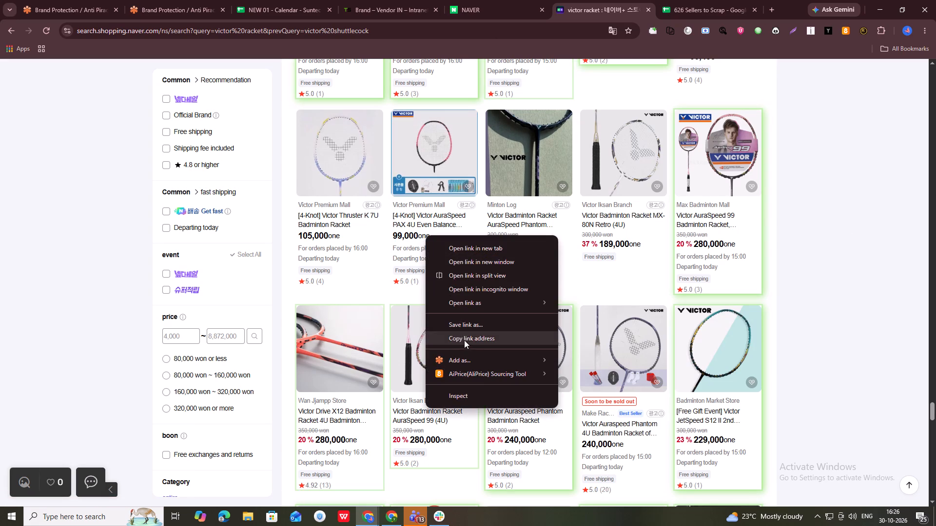
{"action": "left_click", "coordinate": [465, 335]}
{"action": "key", "text": "alt+Tab"}
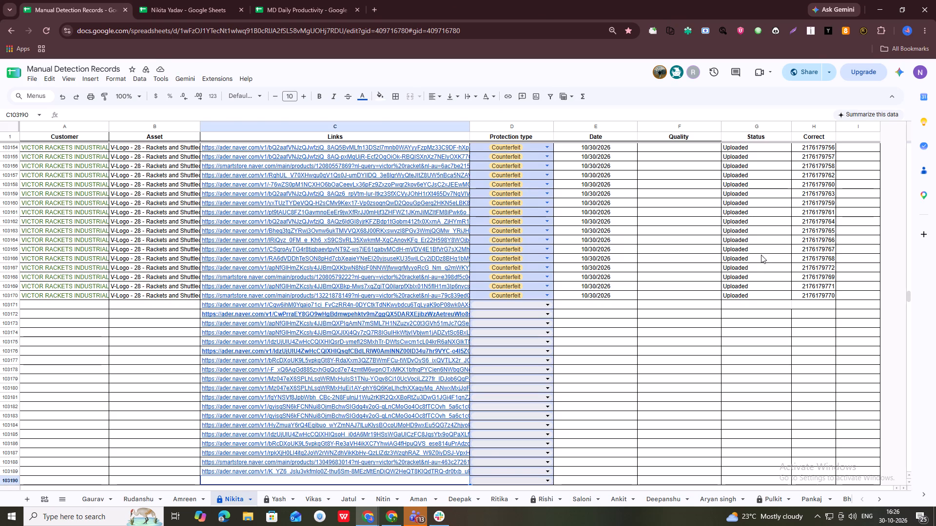
{"action": "key", "text": "ctrl+v"}
{"action": "key", "text": "Down"}
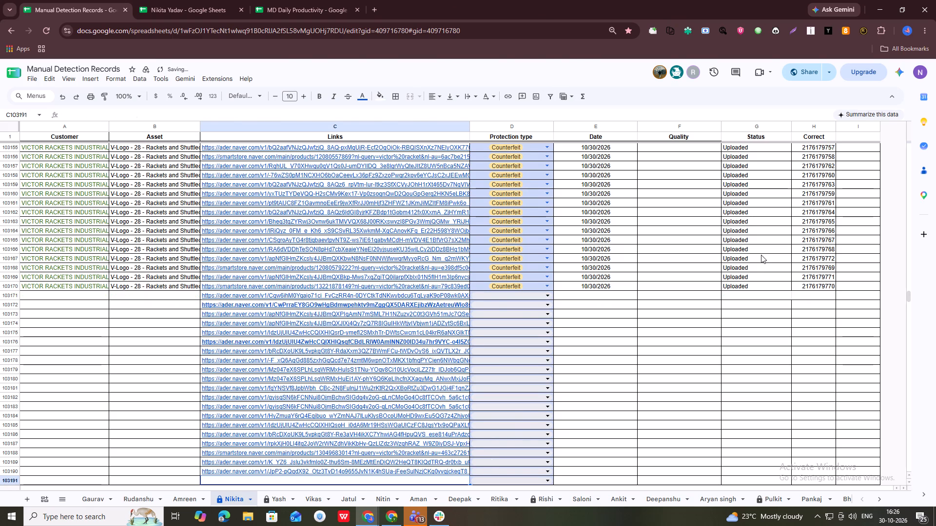
{"action": "key", "text": "alt+Tab"}
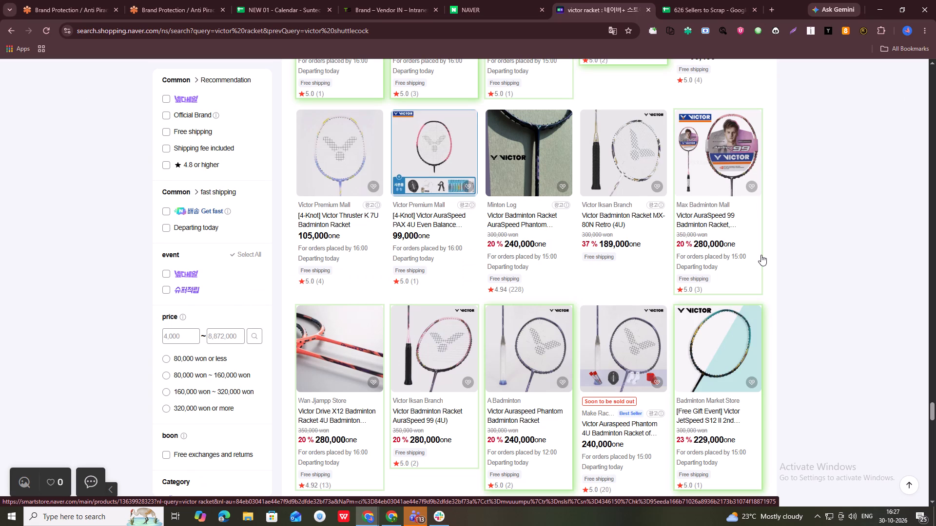
Record the link of Minton Log's Victor AuraSpeed Phantom racket listing in Links cell C103191.
{"action": "key", "text": "Right"}
{"action": "right_click", "coordinate": [509, 213]}
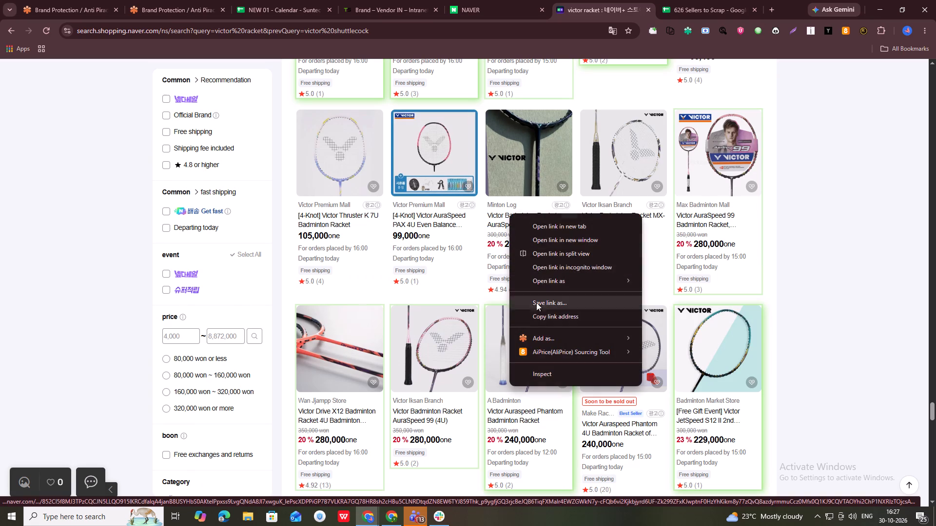
{"action": "left_click", "coordinate": [539, 316]}
{"action": "key", "text": "alt+Tab"}
{"action": "key", "text": "ctrl+v"}
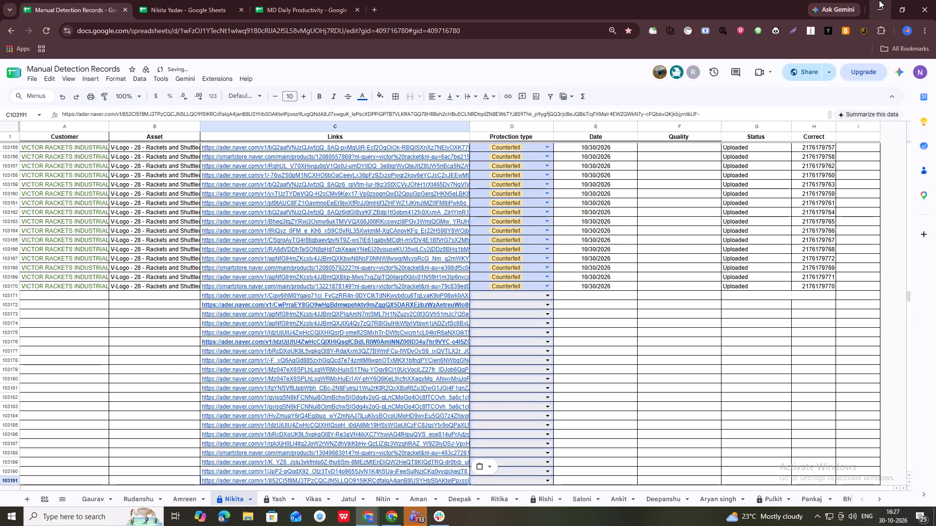
{"action": "key", "text": "Down"}
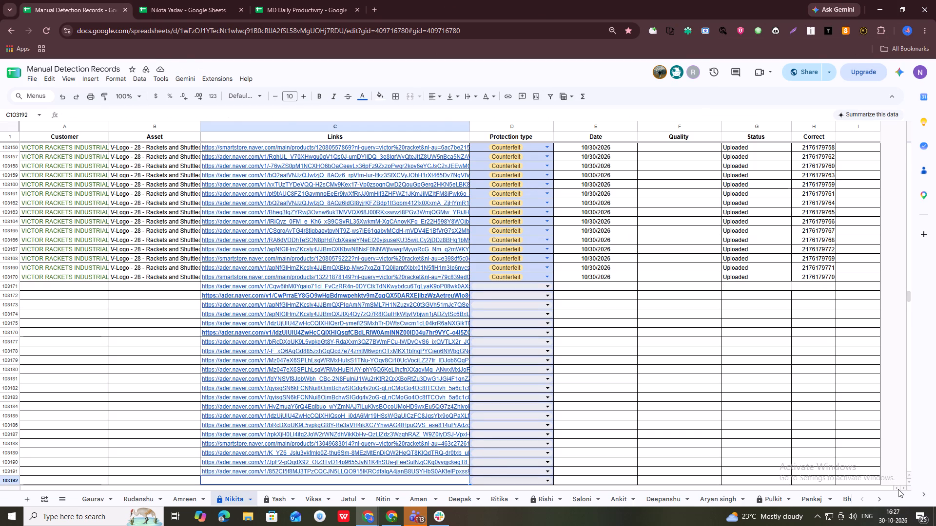
{"action": "key", "text": "alt+Tab"}
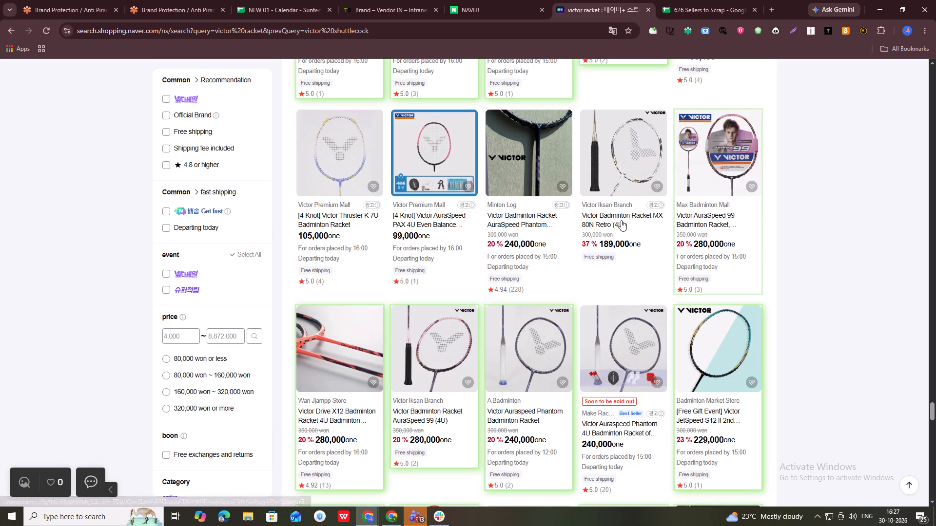
Record the link of Victor Iksan Branch's Victor MX-80N Retro (4U) listing in Links cell C103192.
{"action": "right_click", "coordinate": [621, 220]}
{"action": "left_click", "coordinate": [646, 322]}
{"action": "key", "text": "alt+Tab"}
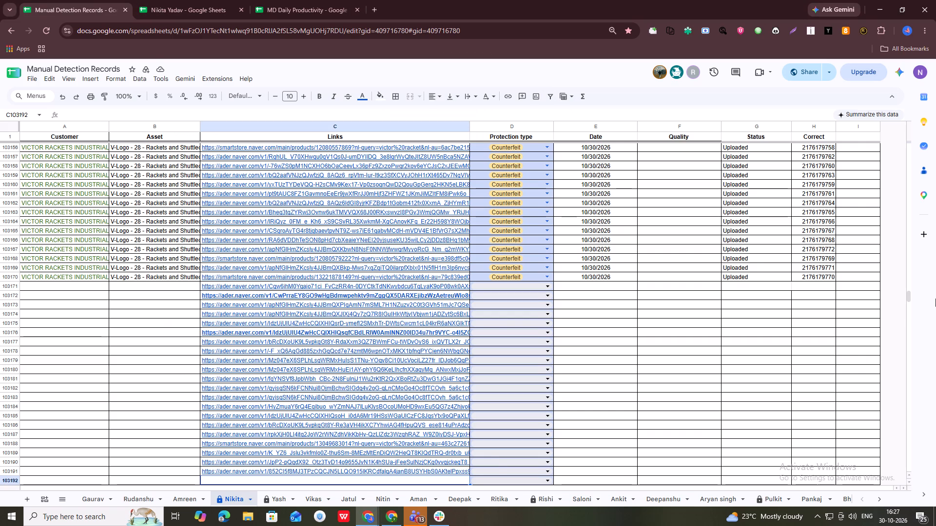
{"action": "key", "text": "ctrl+v"}
{"action": "key", "text": "Down"}
{"action": "key", "text": "alt+Tab"}
Record the link of Make Racket's sponsored Victor Auraspeed Phantom 4U listing in Links cell C103193.
{"action": "key", "text": "Down"}
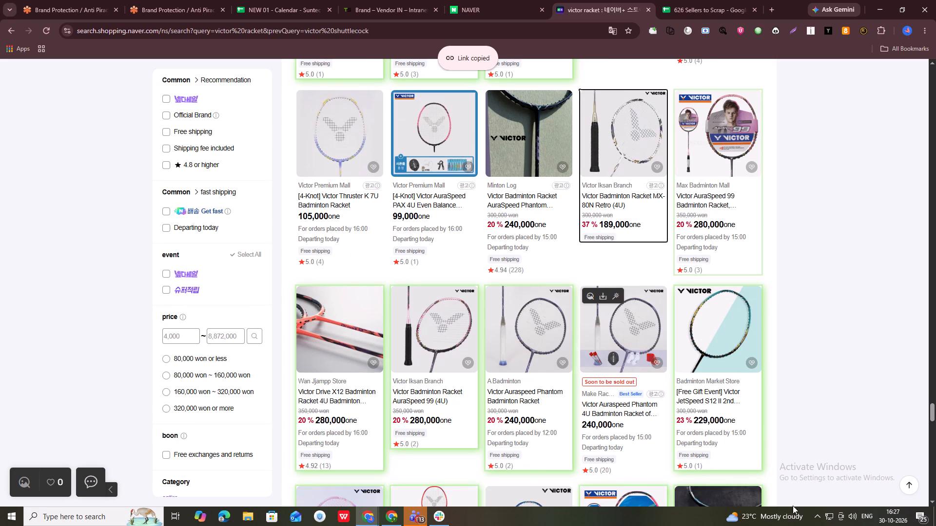
{"action": "right_click", "coordinate": [617, 409]}
{"action": "left_click", "coordinate": [649, 341]}
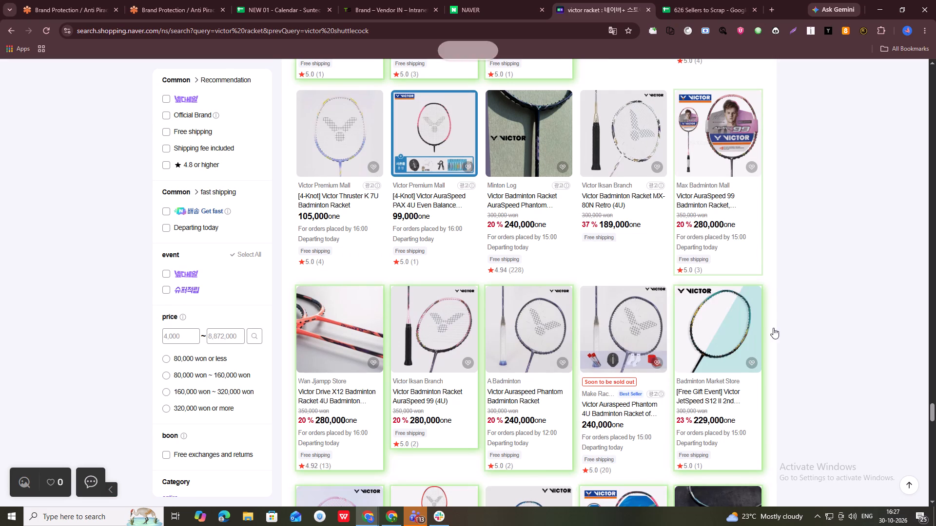
{"action": "key", "text": "alt+Tab"}
{"action": "key", "text": "ctrl+v"}
{"action": "key", "text": "Down"}
{"action": "key", "text": "alt+Tab"}
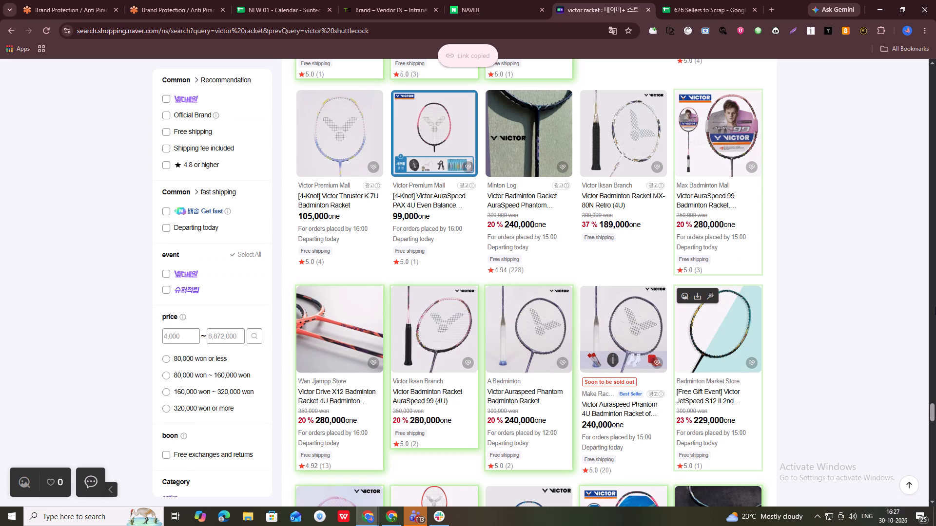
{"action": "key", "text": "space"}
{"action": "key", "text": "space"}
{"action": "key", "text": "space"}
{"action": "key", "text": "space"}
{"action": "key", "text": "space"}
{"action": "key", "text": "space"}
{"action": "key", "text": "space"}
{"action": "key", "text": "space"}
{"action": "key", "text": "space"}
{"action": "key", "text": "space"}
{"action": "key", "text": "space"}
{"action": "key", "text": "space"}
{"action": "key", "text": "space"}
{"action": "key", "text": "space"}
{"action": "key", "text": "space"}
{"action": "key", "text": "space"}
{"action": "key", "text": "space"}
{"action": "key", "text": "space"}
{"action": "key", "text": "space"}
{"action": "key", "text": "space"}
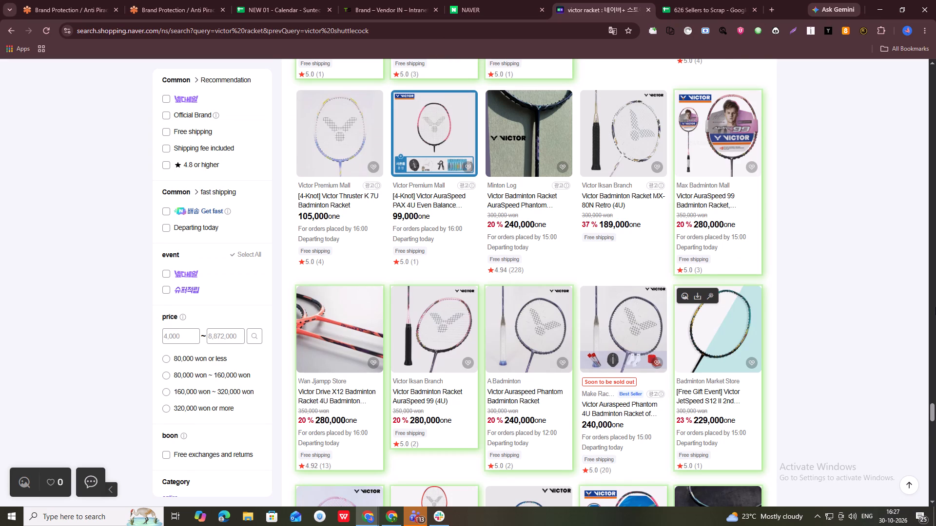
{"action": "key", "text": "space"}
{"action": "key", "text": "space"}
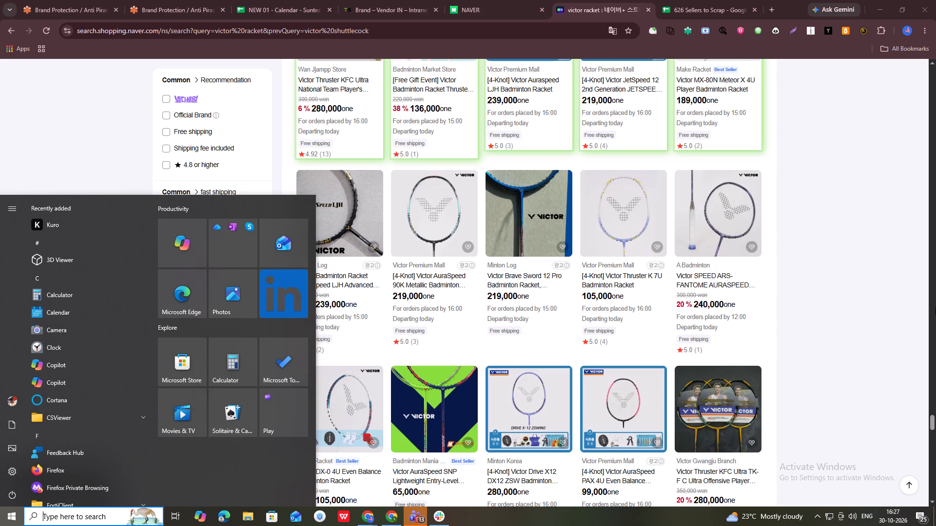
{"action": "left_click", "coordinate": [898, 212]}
Record the link of Minton Log's Victor AuraSpeed LJH Advanced racket listing in Links cell C103194.
{"action": "key", "text": "Right"}
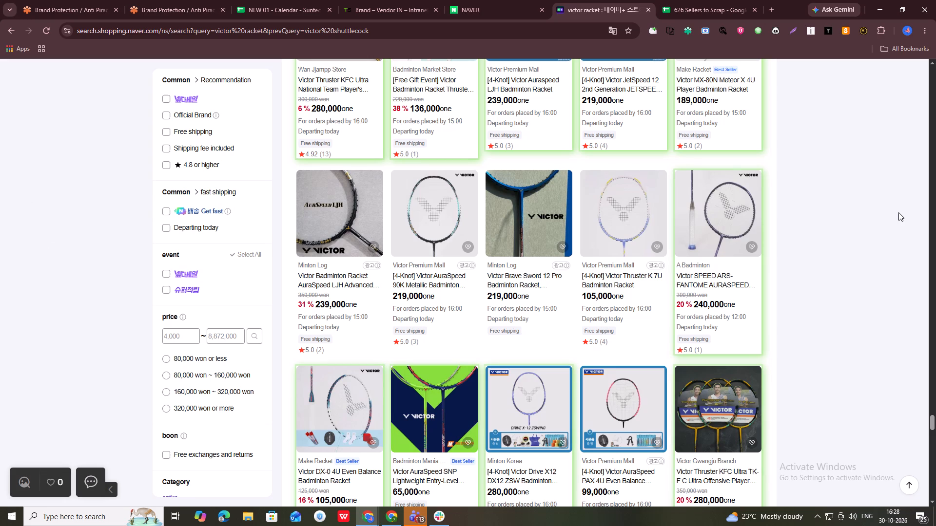
{"action": "key", "text": "Down"}
{"action": "key", "text": "Right"}
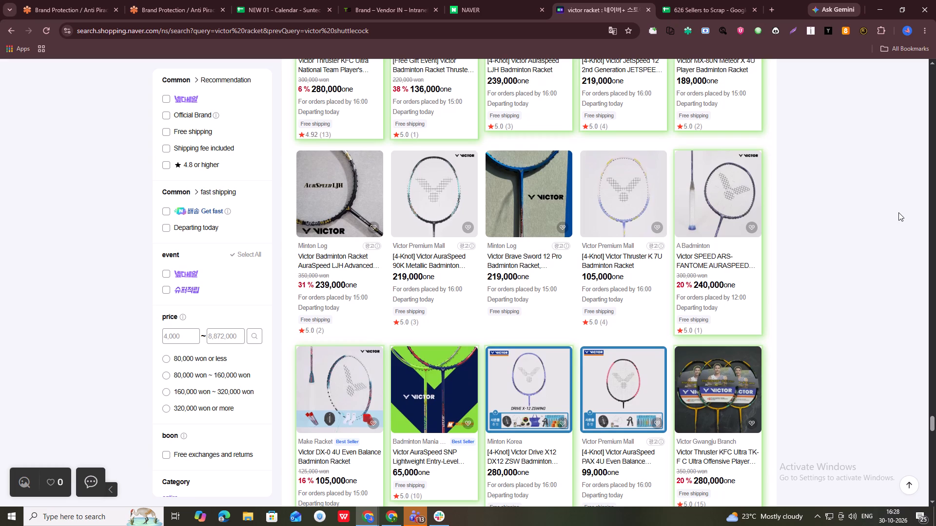
{"action": "right_click", "coordinate": [344, 260]}
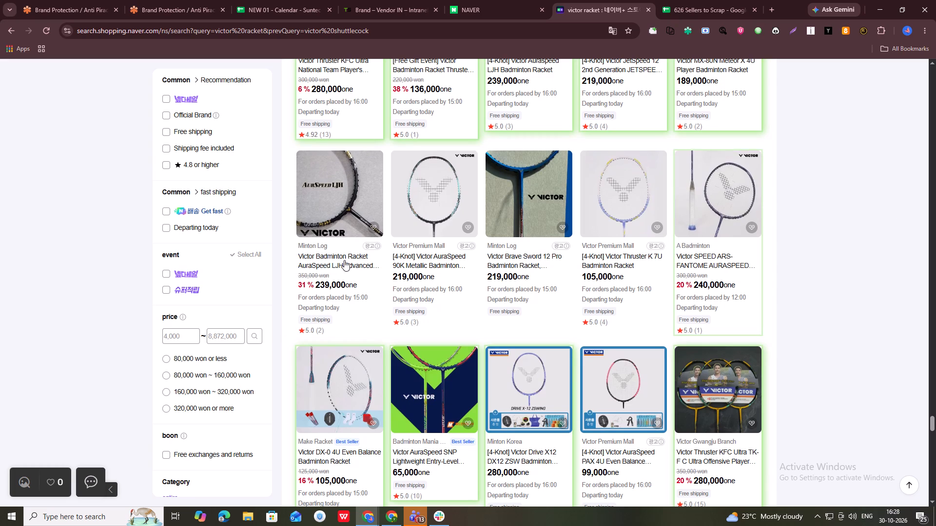
{"action": "left_click", "coordinate": [364, 357]}
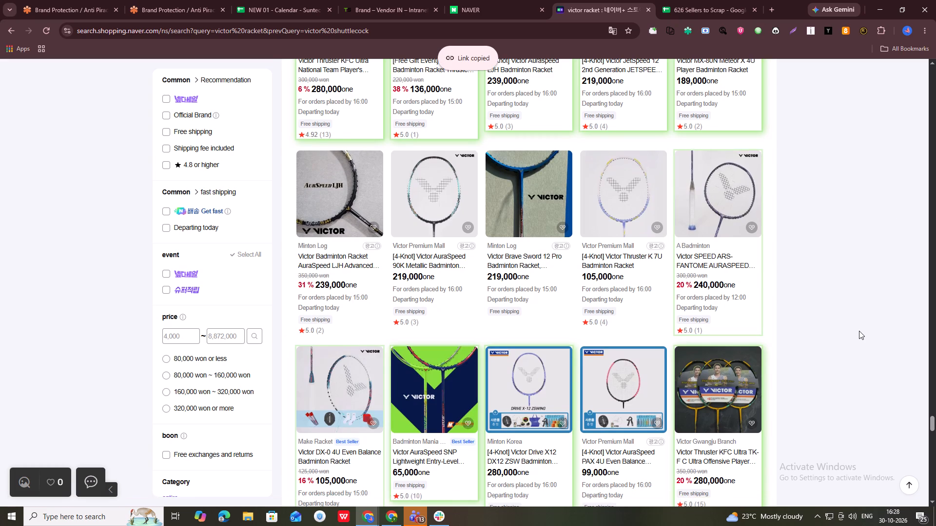
{"action": "key", "text": "alt+Tab"}
{"action": "key", "text": "ctrl+v"}
{"action": "key", "text": "Down"}
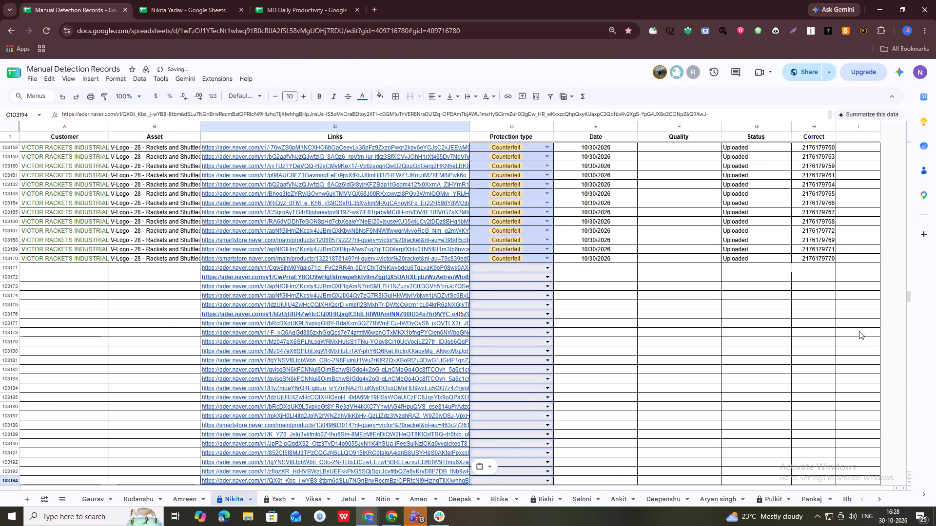
{"action": "key", "text": "alt+Tab"}
Record the link of Victor Premium Mall's Victor AuraSpeed 90K Metallic listing in Links cell C103195.
{"action": "key", "text": "Right"}
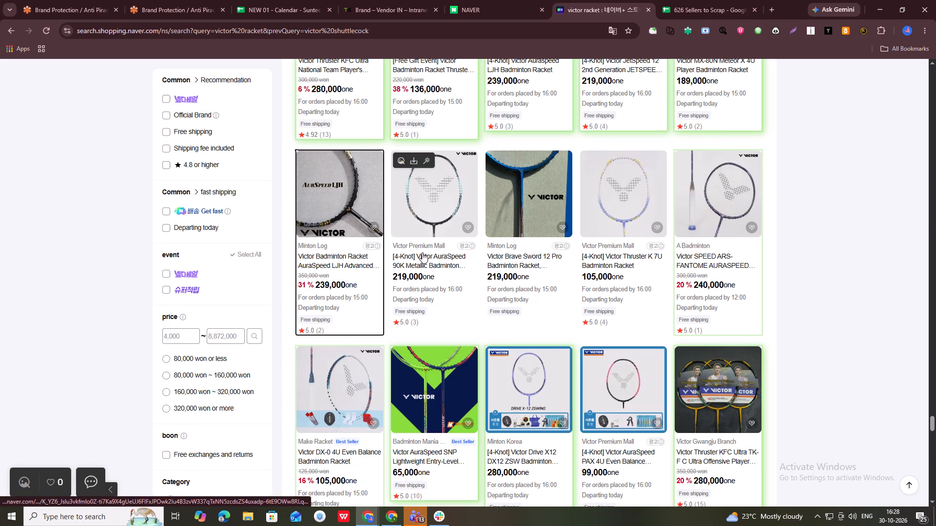
{"action": "right_click", "coordinate": [422, 252]}
{"action": "left_click", "coordinate": [448, 349]}
{"action": "key", "text": "alt+Tab"}
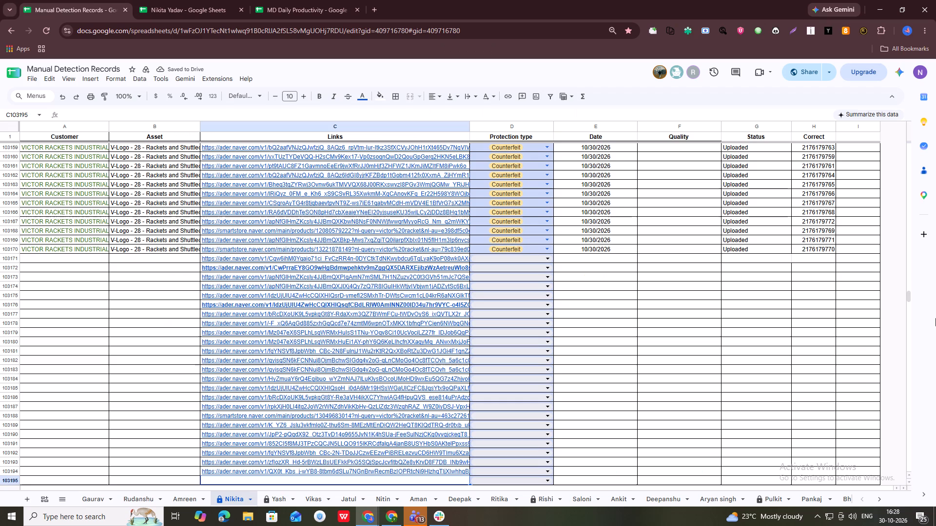
{"action": "key", "text": "ctrl+v"}
{"action": "key", "text": "Down"}
{"action": "key", "text": "alt+Tab"}
Record the link of Minton Log's Victor Brave Sword 12 Pro listing in Links cell C103196.
{"action": "key", "text": "Right"}
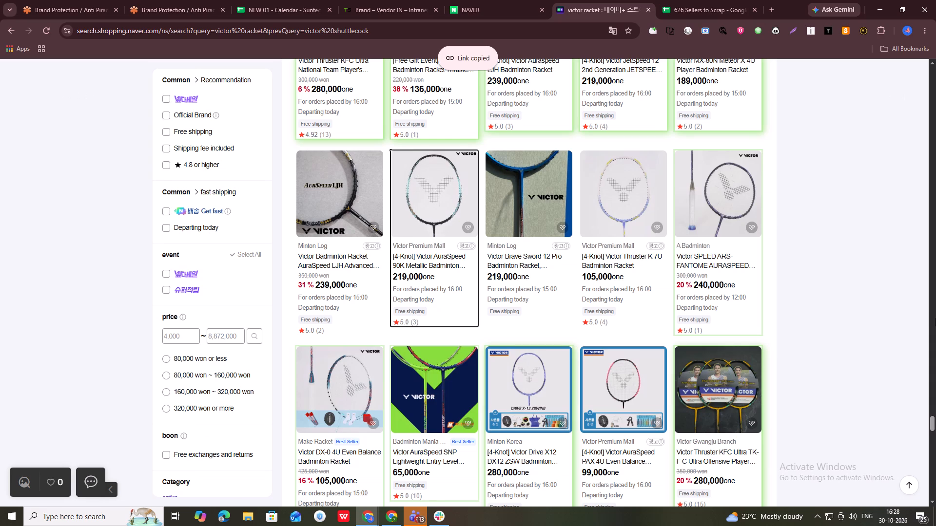
{"action": "right_click", "coordinate": [505, 260]}
{"action": "left_click", "coordinate": [535, 361]}
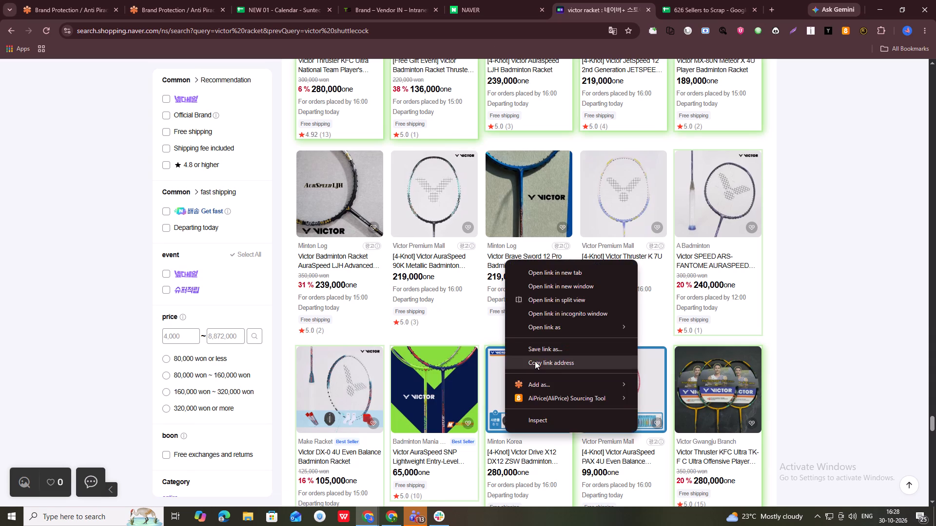
{"action": "key", "text": "alt+Tab"}
{"action": "key", "text": "ctrl+v"}
{"action": "key", "text": "Down"}
{"action": "key", "text": "alt+Tab"}
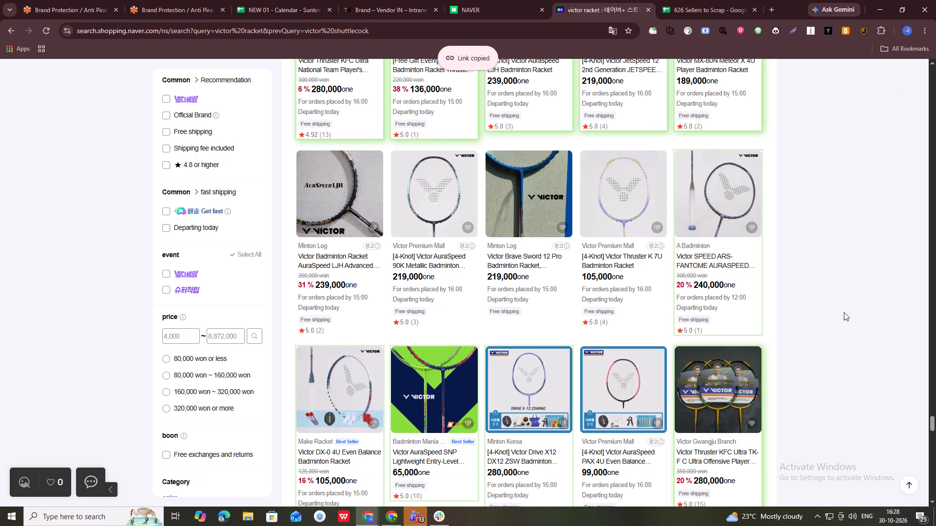
Record the link of the Victor Thruster K 7U listing beside the Brave Sword 12 Pro in Links cell C103197.
{"action": "key", "text": "Right"}
{"action": "right_click", "coordinate": [621, 268]}
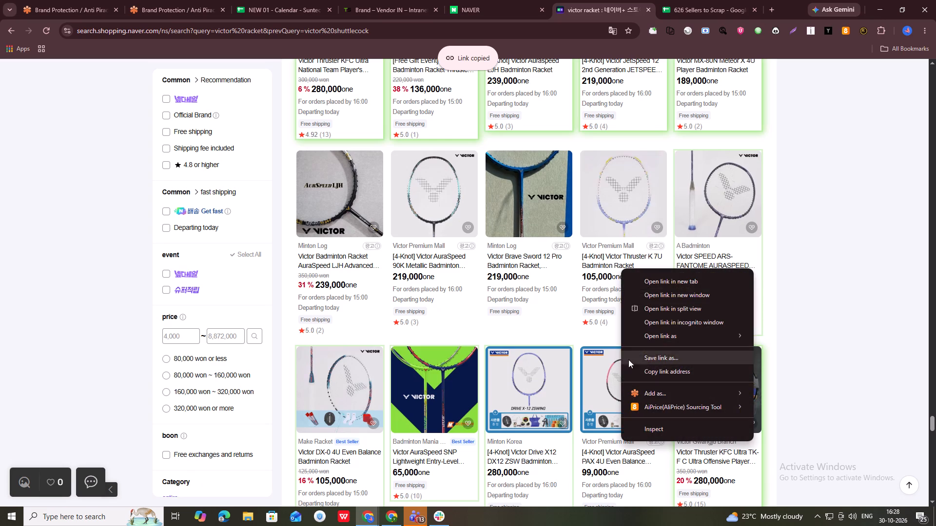
{"action": "left_click", "coordinate": [631, 365]}
{"action": "key", "text": "alt+Tab"}
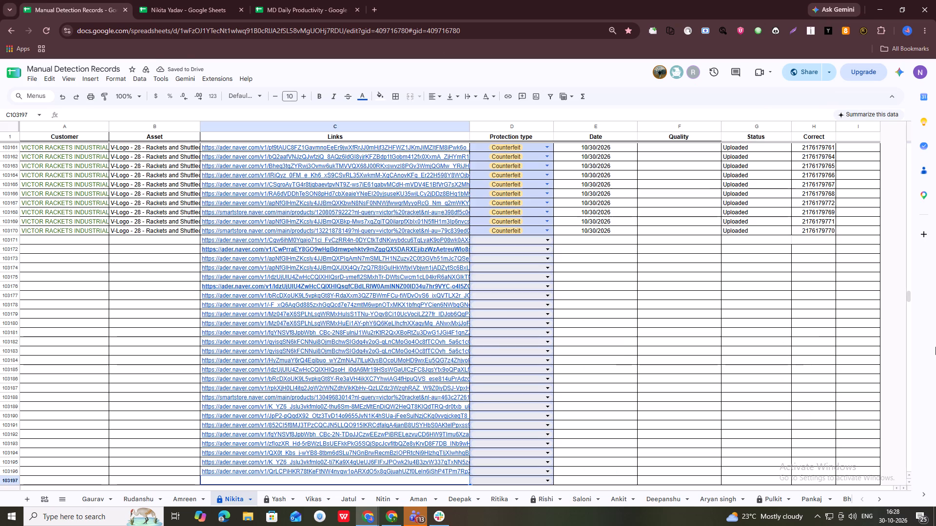
{"action": "key", "text": "ctrl+v"}
{"action": "key", "text": "Down"}
{"action": "key", "text": "alt+Tab"}
Record the link of Victor Premium Mall's sponsored AuraSpeed PAX 4U listing, beside the Drive X12, in Links cell C103198.
{"action": "key", "text": "Down"}
{"action": "scroll", "coordinate": [536, 373], "scroll_direction": "down", "scroll_amount": 4}
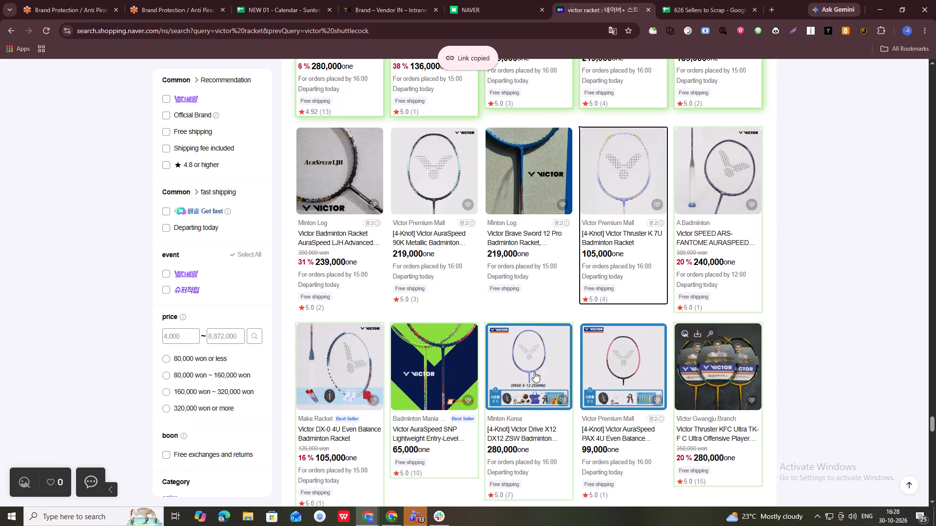
{"action": "right_click", "coordinate": [616, 244]}
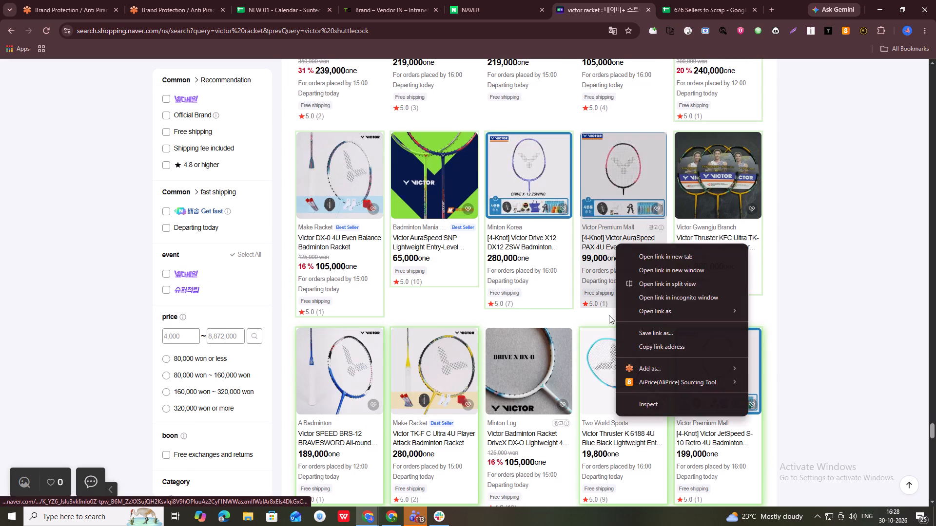
{"action": "left_click", "coordinate": [635, 344]}
{"action": "key", "text": "alt+Tab"}
{"action": "key", "text": "ctrl+v"}
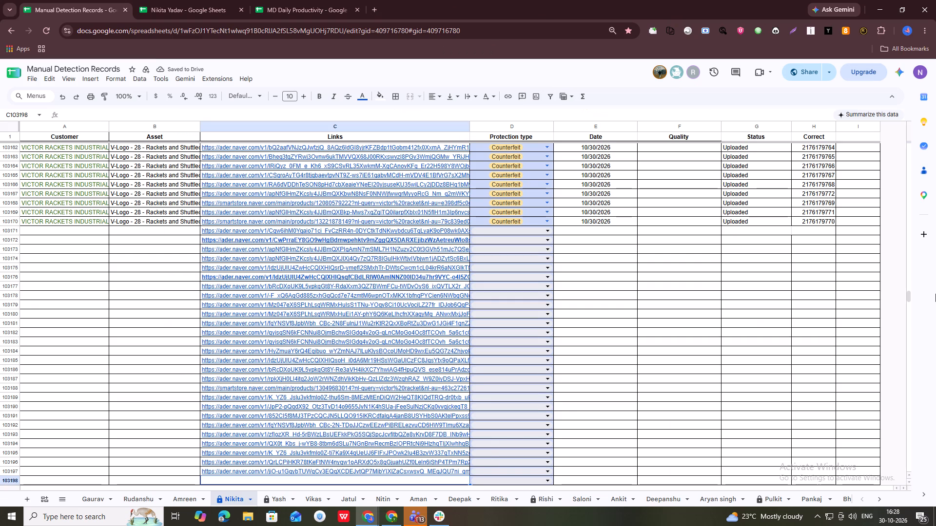
{"action": "key", "text": "Down"}
{"action": "key", "text": "alt+Tab"}
Record the link of Minton Log's sponsored Victor DriveX DX-0 listing in Links cell C103199.
{"action": "key", "text": "Right"}
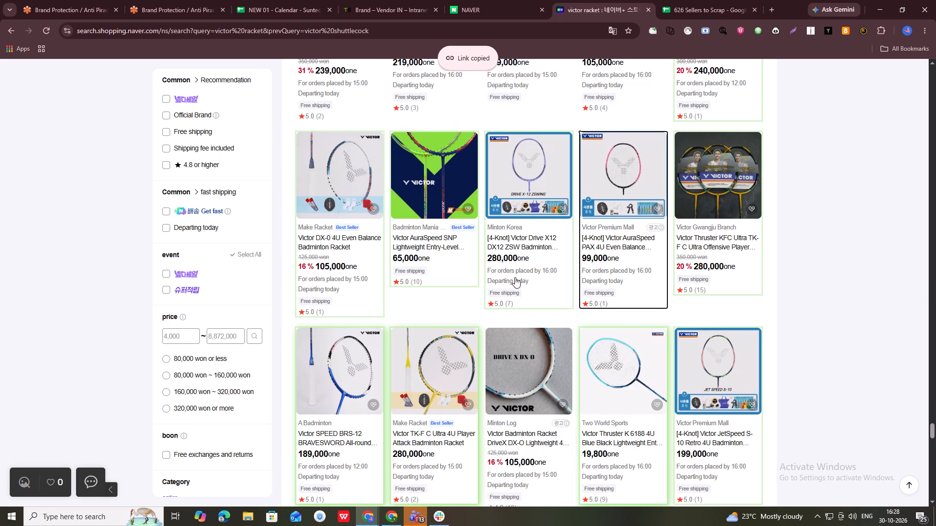
{"action": "scroll", "coordinate": [515, 277], "scroll_direction": "down", "scroll_amount": 5}
{"action": "right_click", "coordinate": [526, 197]}
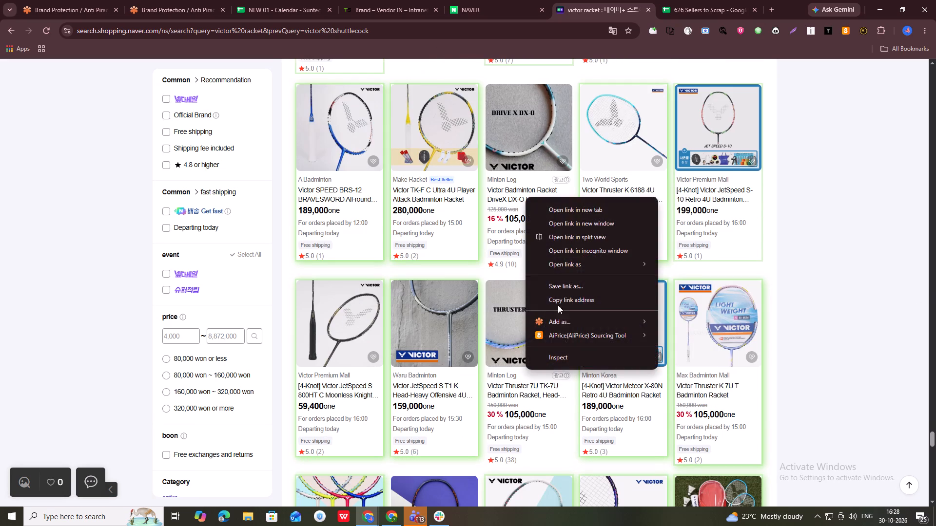
{"action": "left_click", "coordinate": [558, 300]}
{"action": "key", "text": "alt+Tab"}
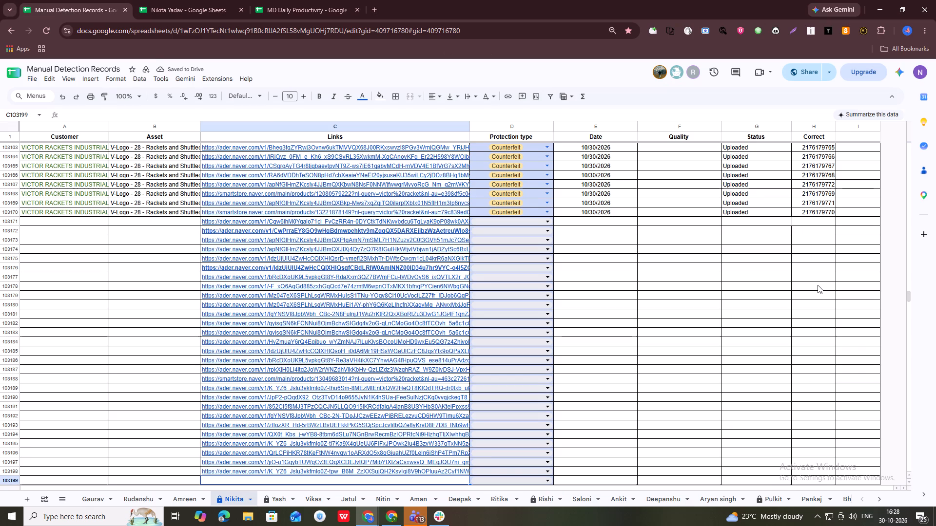
{"action": "key", "text": "ctrl+v"}
{"action": "key", "text": "Down"}
{"action": "key", "text": "alt+Tab"}
Record the link of Minton Log's sponsored Victor Thruster 7U TK-7U listing in Links cell C103200.
{"action": "key", "text": "Down"}
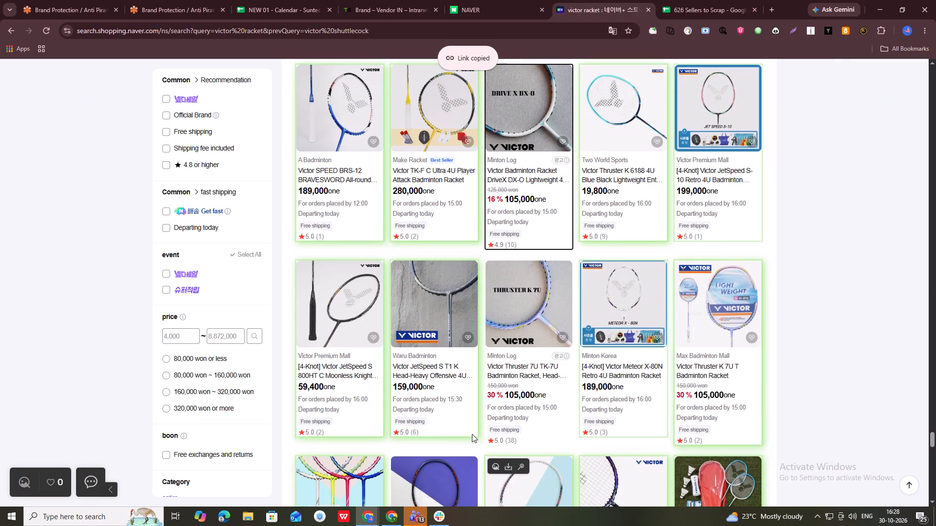
{"action": "right_click", "coordinate": [527, 373]}
{"action": "left_click", "coordinate": [567, 302]}
{"action": "key", "text": "alt+Tab"}
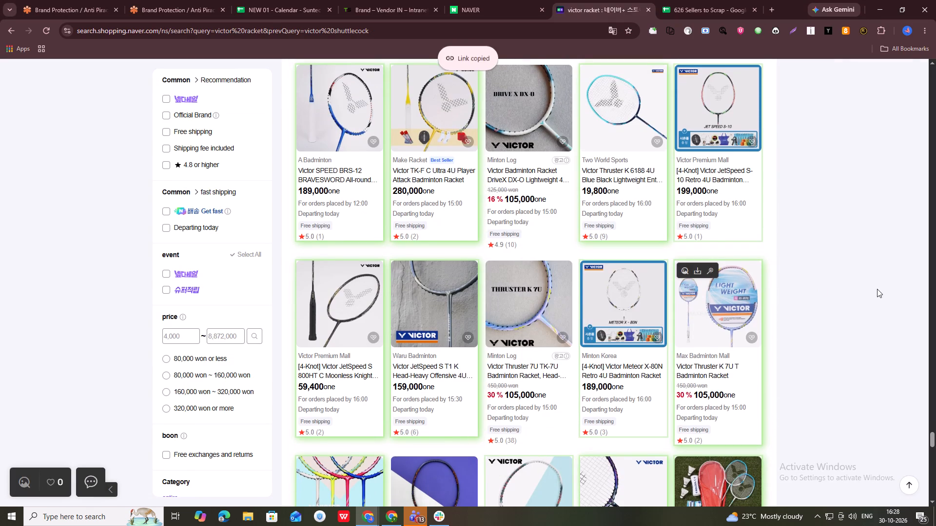
{"action": "key", "text": "ctrl+v"}
{"action": "key", "text": "Down"}
{"action": "key", "text": "alt+Tab"}
Record the link of Minton Log's sponsored Victor Drive 10 Metallic listing in Links cell C103201.
{"action": "key", "text": "Down"}
{"action": "scroll", "coordinate": [694, 433], "scroll_direction": "down", "scroll_amount": 3}
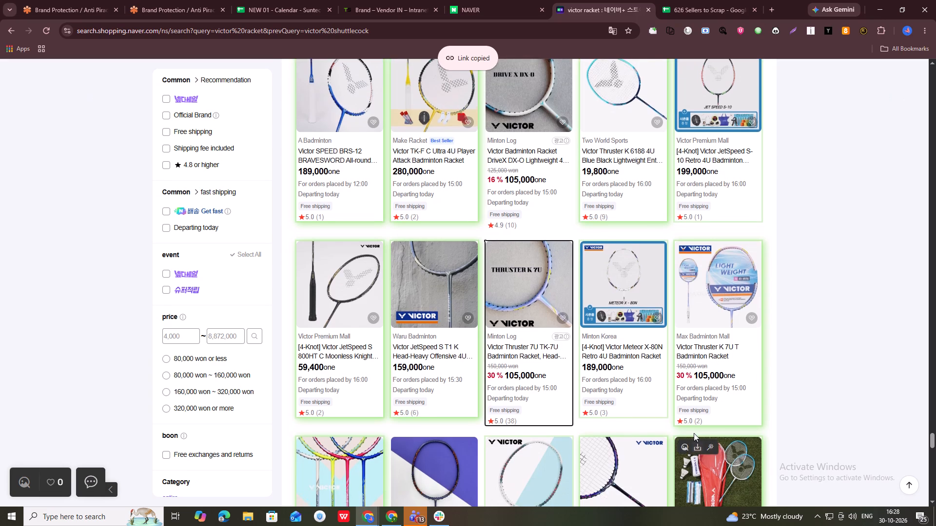
{"action": "scroll", "coordinate": [694, 433], "scroll_direction": "down", "scroll_amount": 1}
{"action": "right_click", "coordinate": [423, 359]}
{"action": "left_click", "coordinate": [474, 289]}
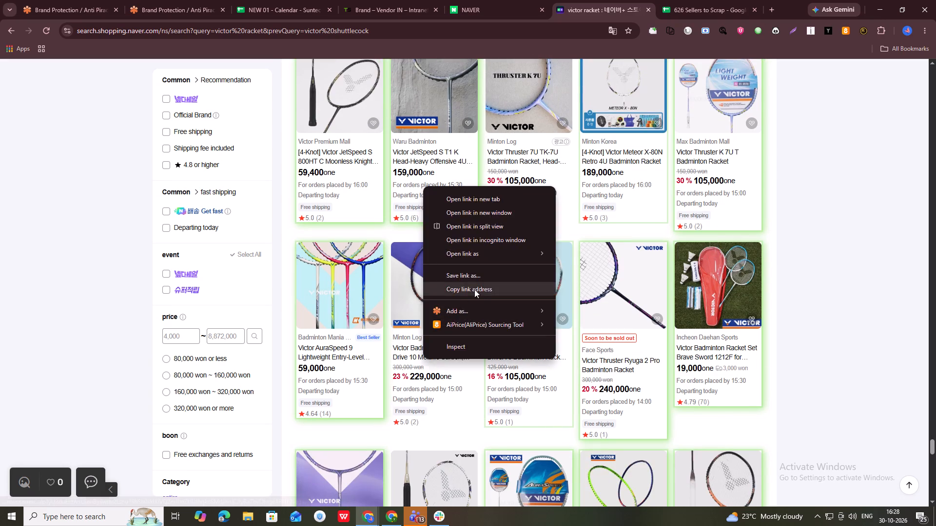
{"action": "key", "text": "alt+Tab"}
{"action": "key", "text": "ctrl+v"}
{"action": "key", "text": "Down"}
{"action": "key", "text": "alt+Tab"}
Record the link of Make Racket's sponsored Victor AuraSpeed Phantom 4U listing in Links cell C103202.
{"action": "key", "text": "Right"}
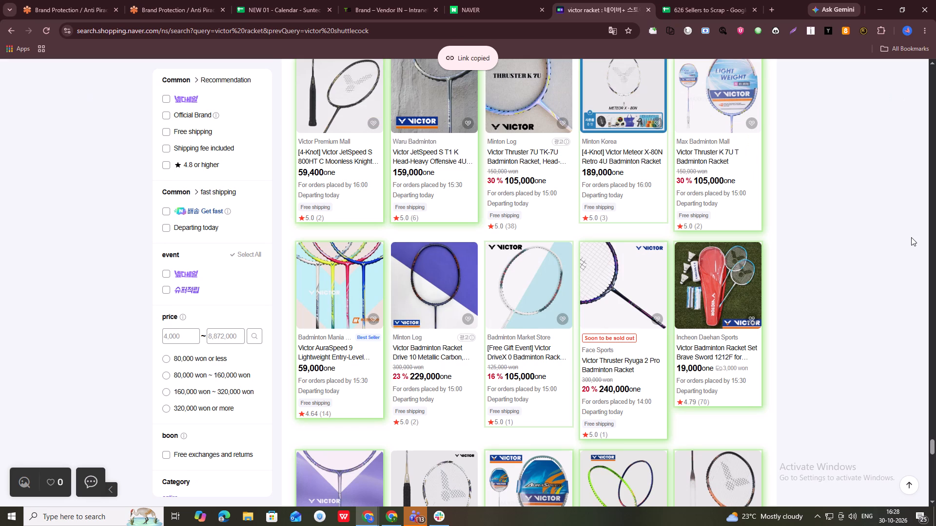
{"action": "scroll", "coordinate": [494, 305], "scroll_direction": "down", "scroll_amount": 4}
{"action": "scroll", "coordinate": [401, 368], "scroll_direction": "down", "scroll_amount": 4}
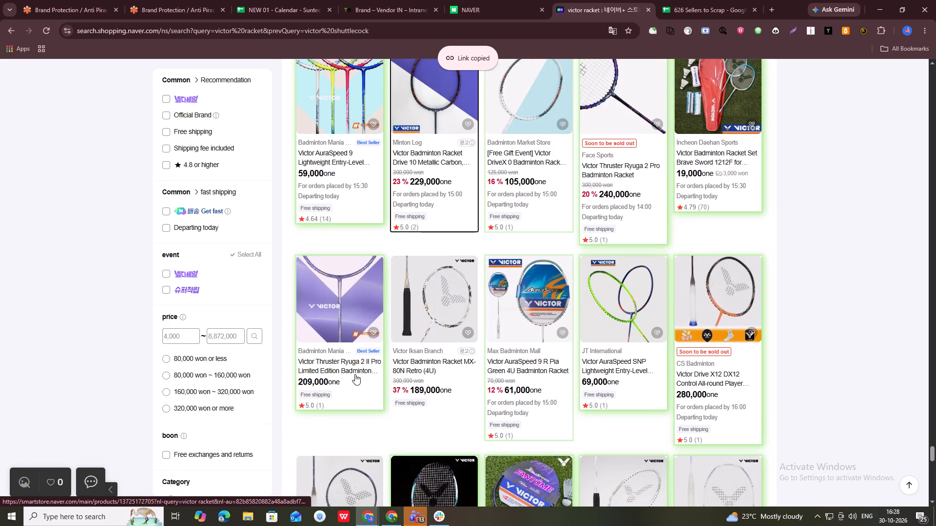
{"action": "right_click", "coordinate": [348, 380]}
{"action": "left_click", "coordinate": [420, 306]}
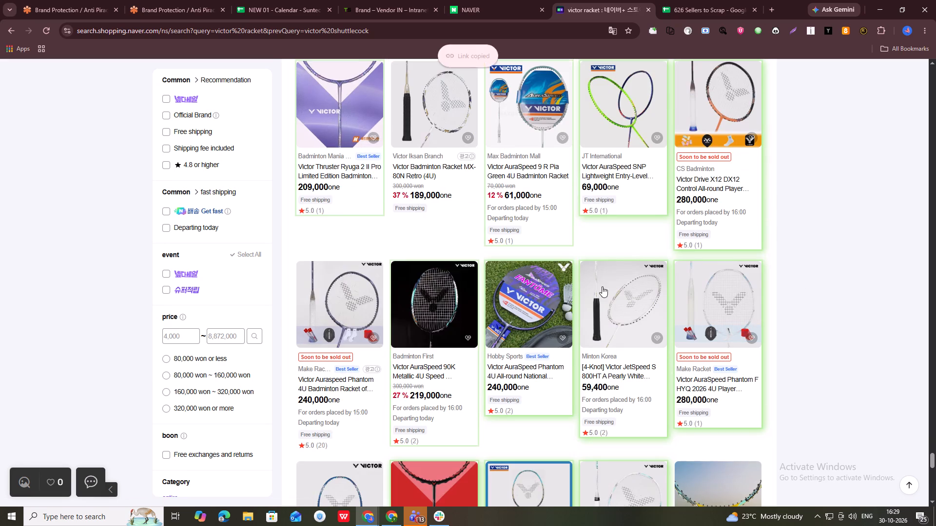
{"action": "key", "text": "alt+Tab"}
{"action": "key", "text": "ctrl+v"}
{"action": "key", "text": "Down"}
{"action": "key", "text": "alt+Tab"}
Record the link of Make Racket's sponsored AuraSpeed Phantom 4U listing, beside the AuraSpeed 90K Metallic, in Links cell C103203.
{"action": "key", "text": "Down"}
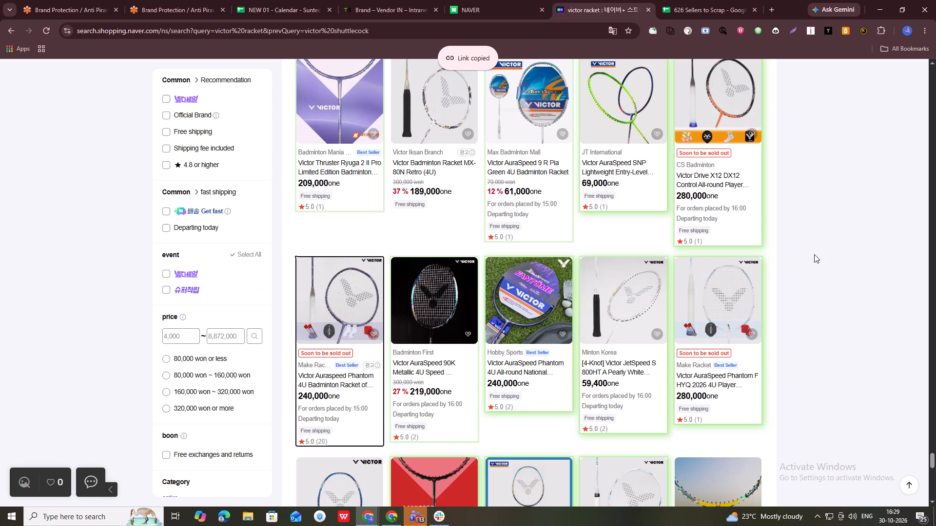
{"action": "scroll", "coordinate": [661, 340], "scroll_direction": "down", "scroll_amount": 6}
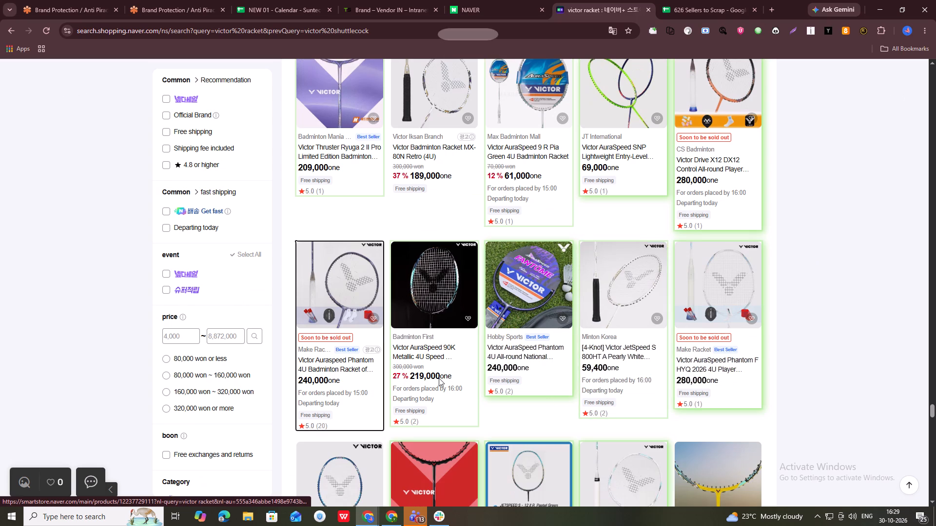
{"action": "right_click", "coordinate": [430, 355]}
{"action": "left_click", "coordinate": [494, 282]}
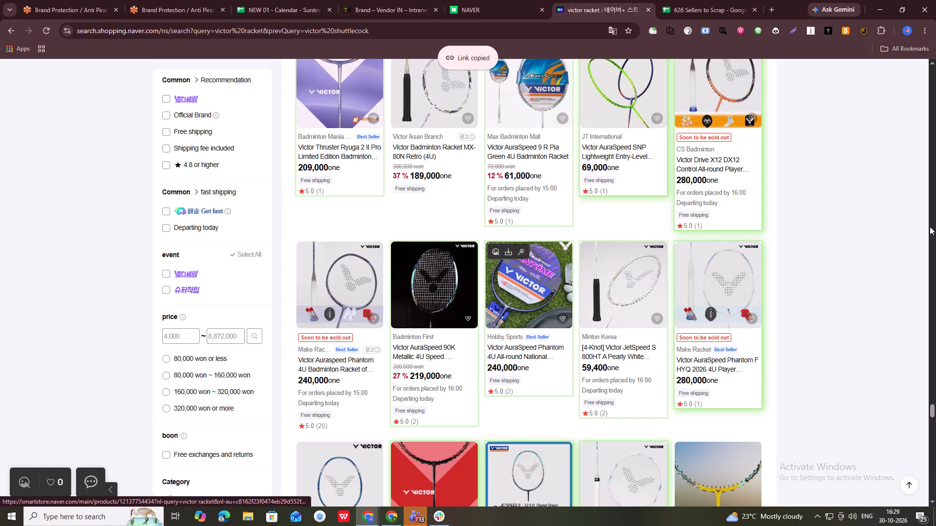
{"action": "right_click", "coordinate": [352, 370]}
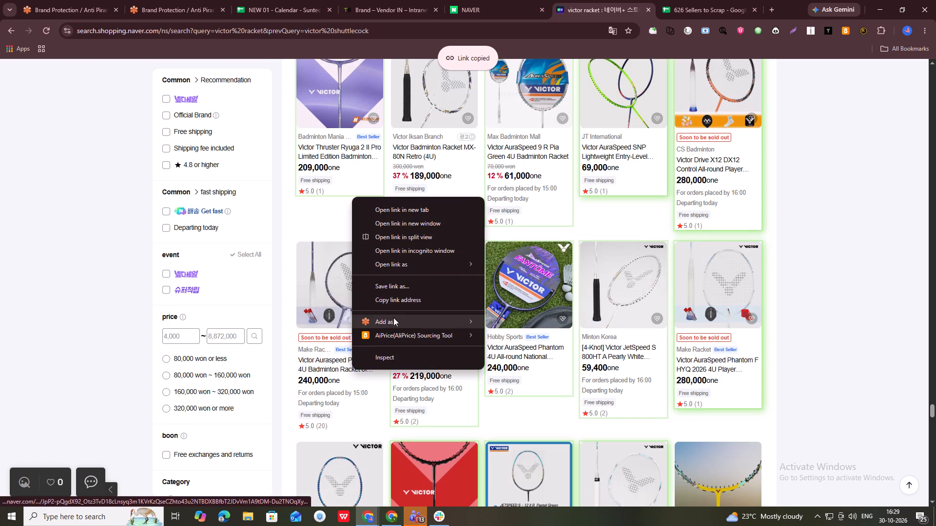
{"action": "left_click", "coordinate": [396, 299]}
{"action": "key", "text": "alt+Tab"}
{"action": "key", "text": "ctrl+v"}
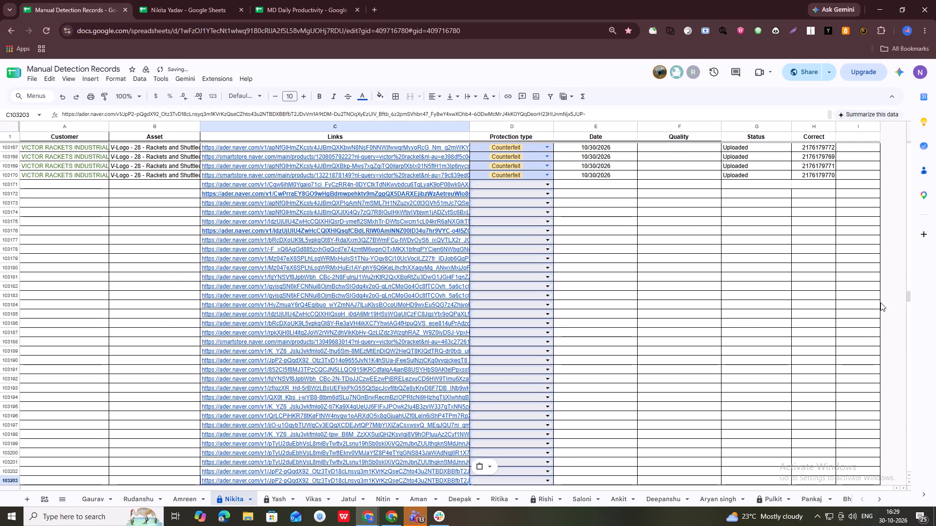
Count the newly recorded links from cell C103171 down to the last filled row.
{"action": "key", "text": "Right"}
{"action": "key", "text": "ctrl+Up"}
{"action": "key", "text": "Down"}
{"action": "key", "text": "Left"}
{"action": "key", "text": "ctrl+shift+Down"}
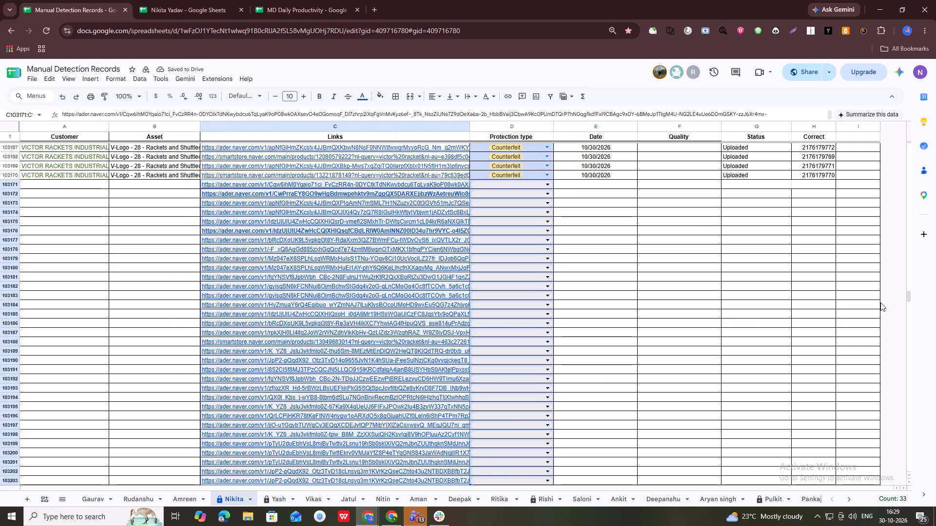
{"action": "key", "text": "ctrl+Down"}
{"action": "key", "text": "Down"}
{"action": "key", "text": "alt+Tab"}
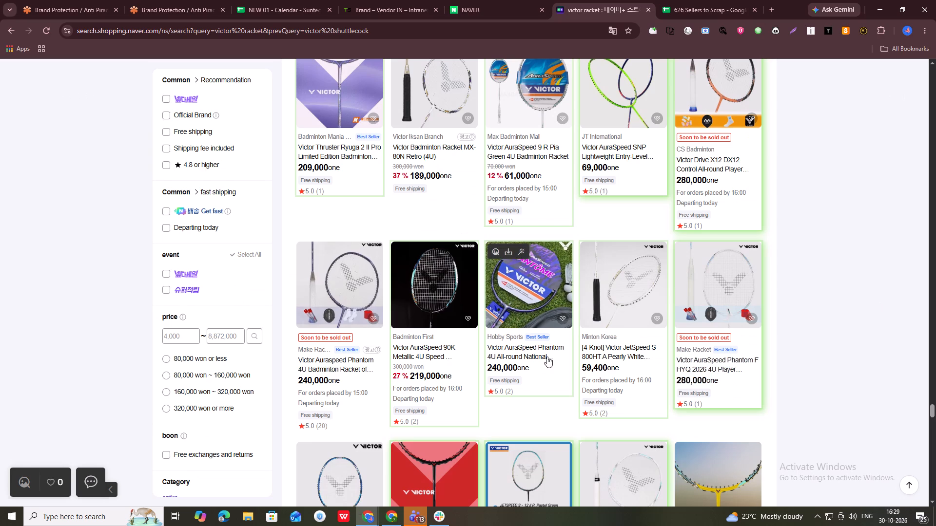
Record the link of Make Racket's sponsored AuraSpeed Phantom 4U listing once more, in Links cell C103204.
{"action": "scroll", "coordinate": [679, 365], "scroll_direction": "down", "scroll_amount": 3}
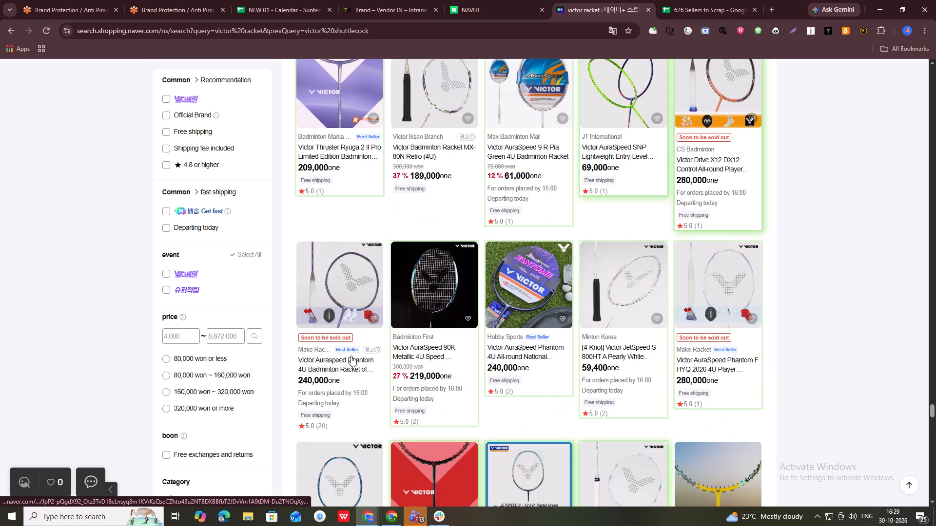
{"action": "right_click", "coordinate": [350, 355]}
{"action": "left_click", "coordinate": [389, 286]}
{"action": "key", "text": "alt+Tab"}
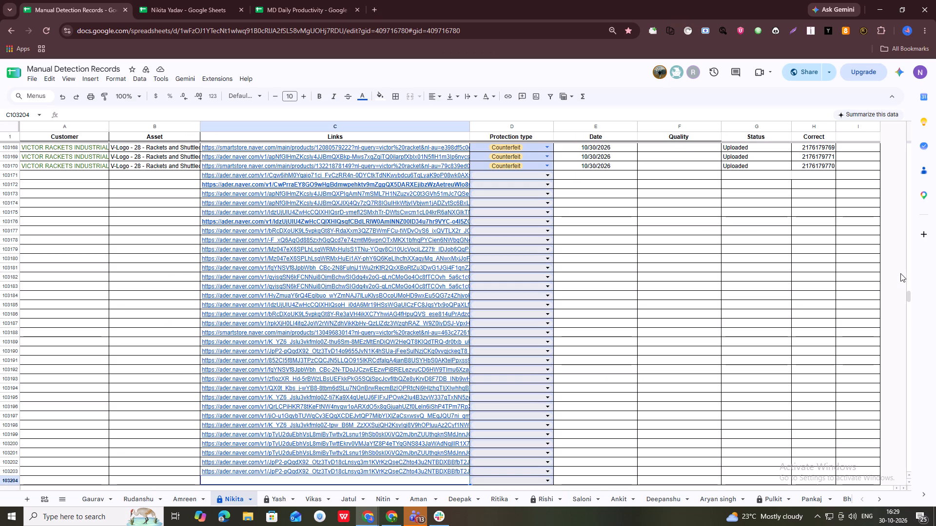
{"action": "key", "text": "ctrl+v"}
{"action": "key", "text": "Down"}
{"action": "key", "text": "alt+Tab"}
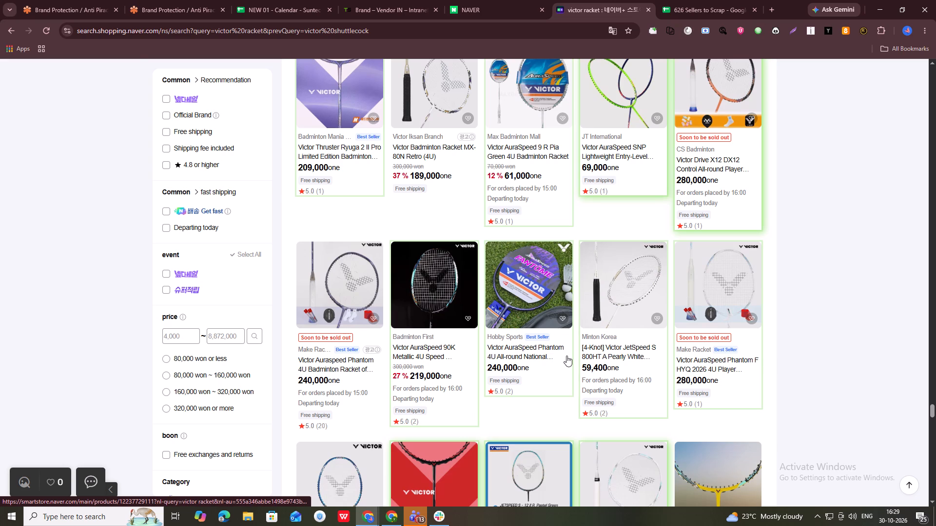
Record the link of Victor Premium Mall's sponsored Victor AuraSpeed ARS-100X B listing in Links cell C103205.
{"action": "key", "text": "Right"}
{"action": "scroll", "coordinate": [571, 355], "scroll_direction": "down", "scroll_amount": 5}
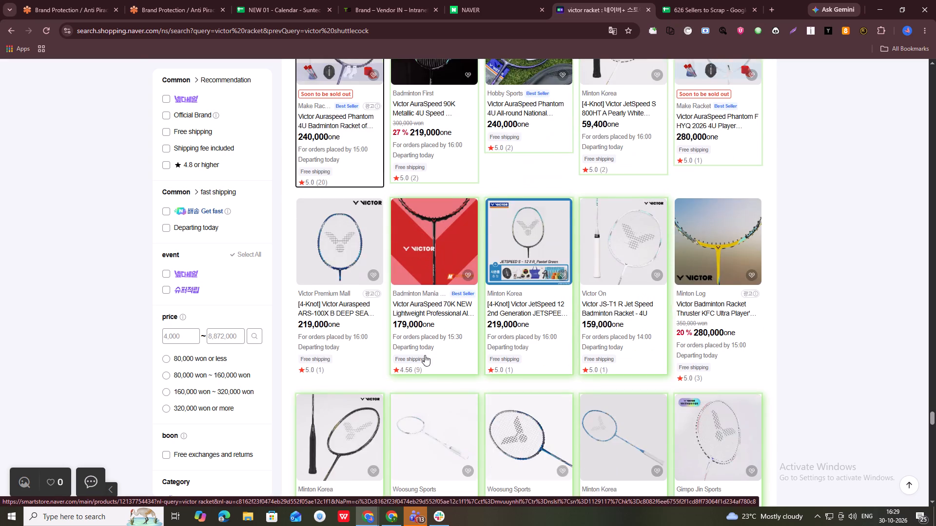
{"action": "scroll", "coordinate": [616, 313], "scroll_direction": "down", "scroll_amount": 6}
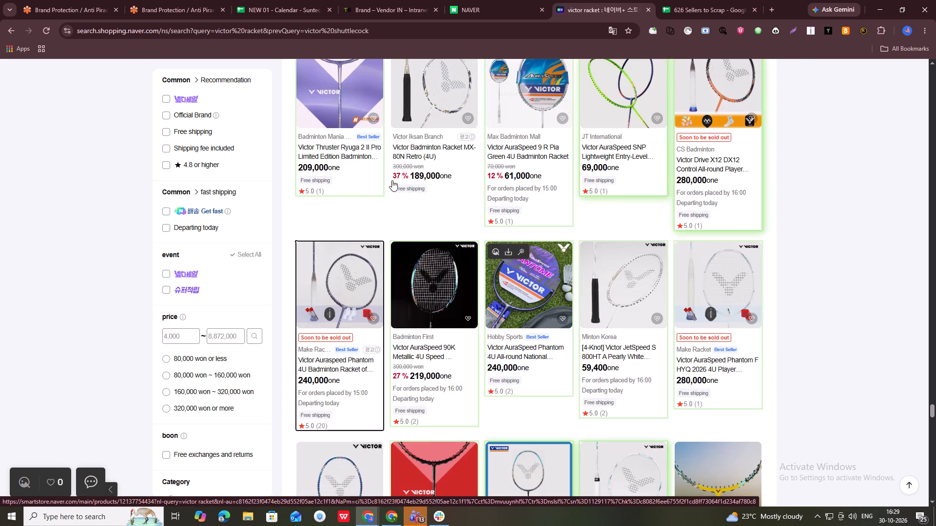
{"action": "scroll", "coordinate": [519, 342], "scroll_direction": "down", "scroll_amount": 5}
{"action": "key", "text": "Down"}
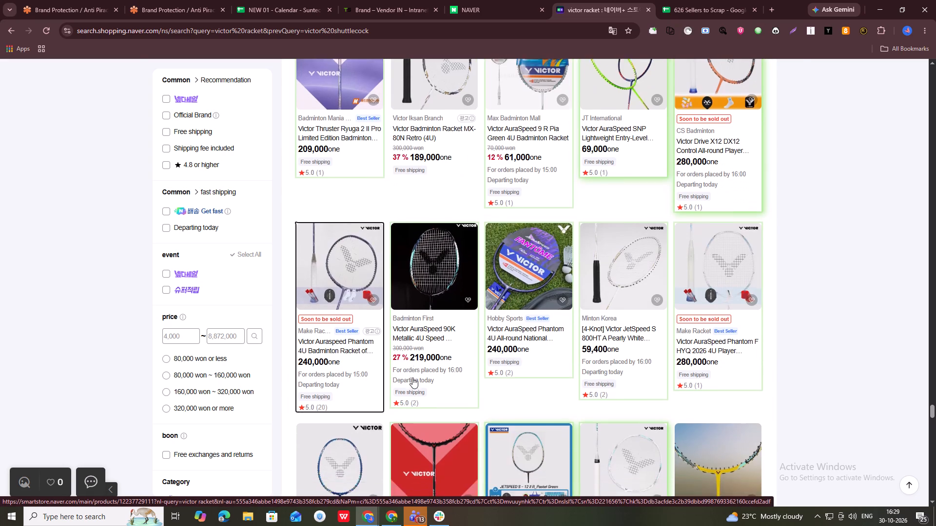
{"action": "key", "text": "Down"}
{"action": "key", "text": "Down"}
{"action": "key", "text": "Down"}
{"action": "key", "text": "Down"}
{"action": "key", "text": "Down"}
{"action": "key", "text": "Down"}
{"action": "key", "text": "Down"}
{"action": "key", "text": "Down"}
{"action": "key", "text": "Down"}
{"action": "key", "text": "Down"}
{"action": "key", "text": "Down"}
{"action": "key", "text": "Down"}
{"action": "key", "text": "Down"}
{"action": "key", "text": "Down"}
{"action": "key", "text": "Down"}
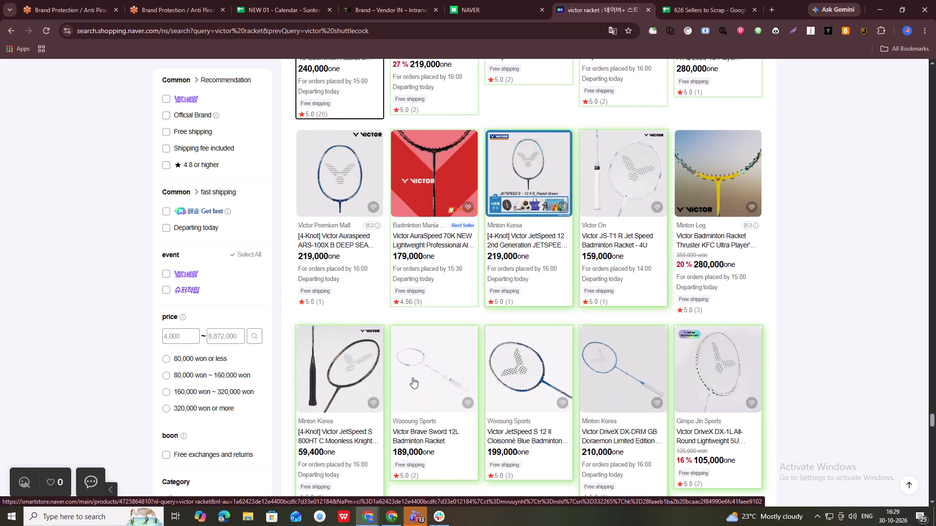
{"action": "right_click", "coordinate": [337, 244]}
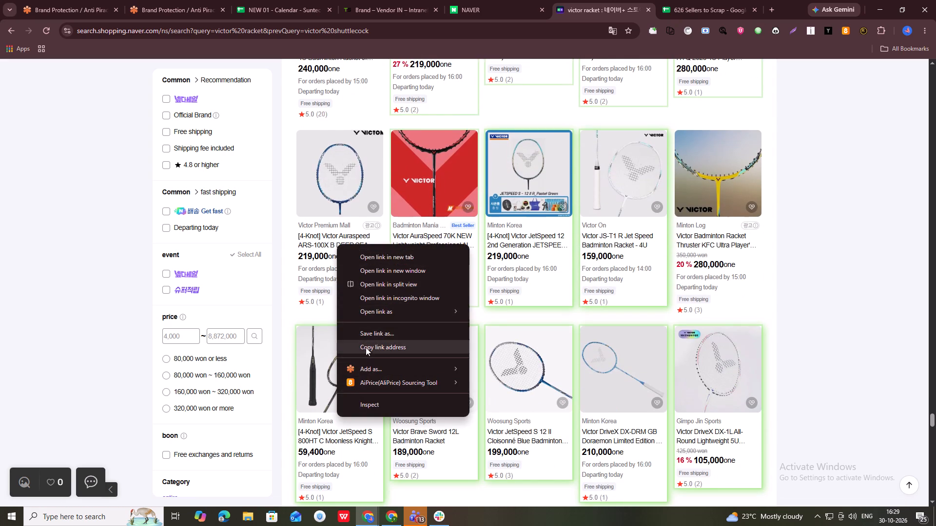
{"action": "left_click", "coordinate": [366, 344]}
{"action": "key", "text": "alt+Tab"}
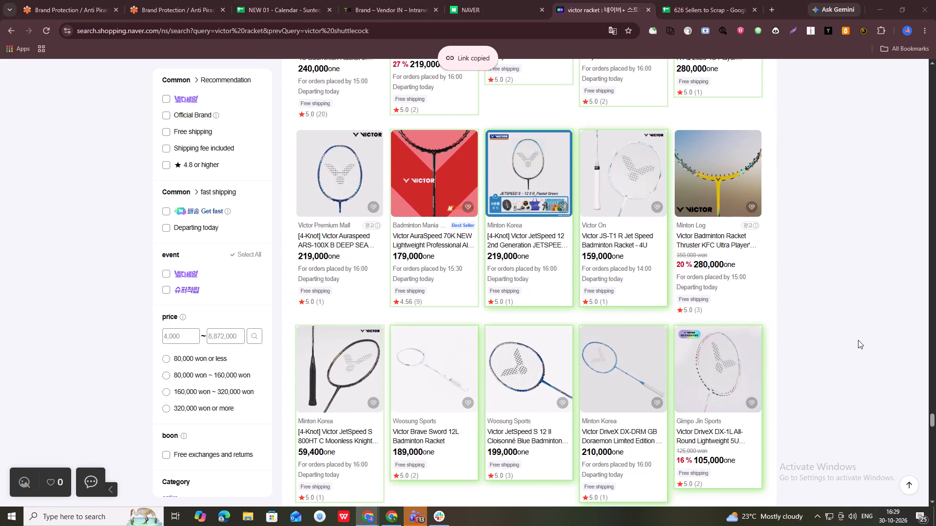
{"action": "key", "text": "ctrl+v"}
{"action": "key", "text": "Down"}
{"action": "key", "text": "alt+Tab"}
Record the link of Minton Log's sponsored Victor Thruster KFC Ultra listing in Links cell C103206.
{"action": "key", "text": "Right"}
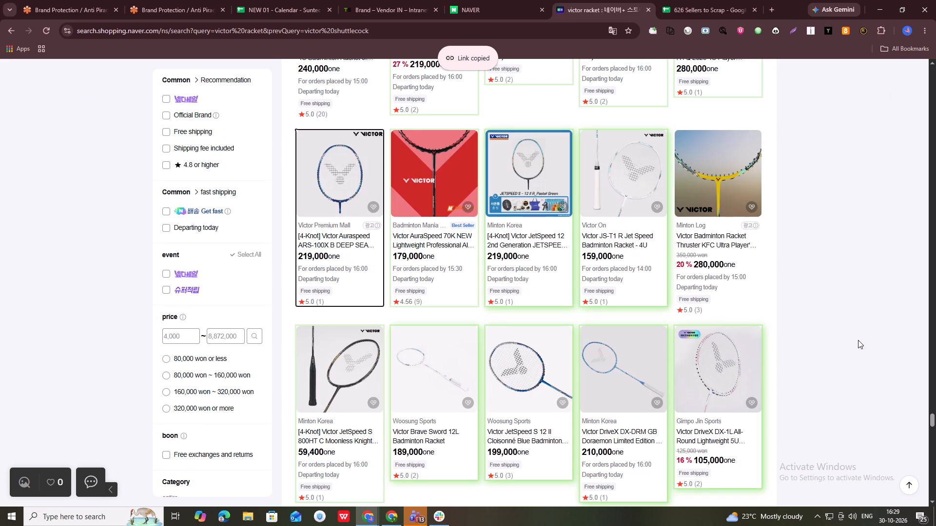
{"action": "right_click", "coordinate": [711, 232]}
{"action": "left_click", "coordinate": [742, 329]}
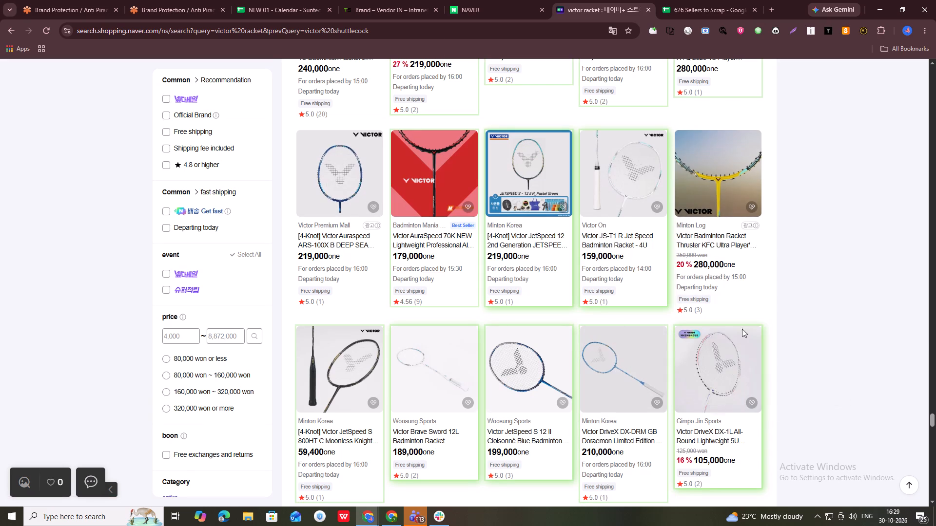
{"action": "key", "text": "alt+Tab"}
{"action": "key", "text": "ctrl+v"}
Count the new links again, from cell C103171 down to C103206.
{"action": "key", "text": "Right"}
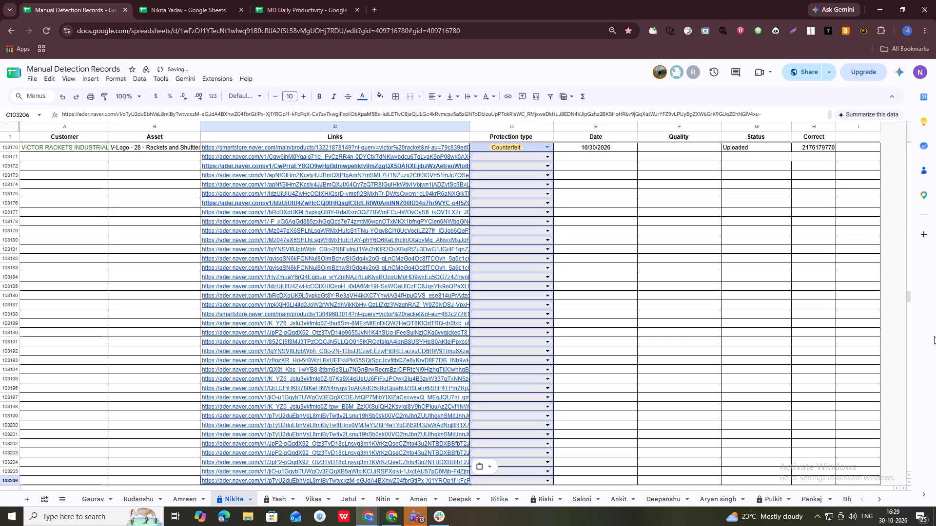
{"action": "key", "text": "ctrl+Up"}
{"action": "key", "text": "Down"}
{"action": "key", "text": "Left"}
{"action": "key", "text": "ctrl+shift+Down"}
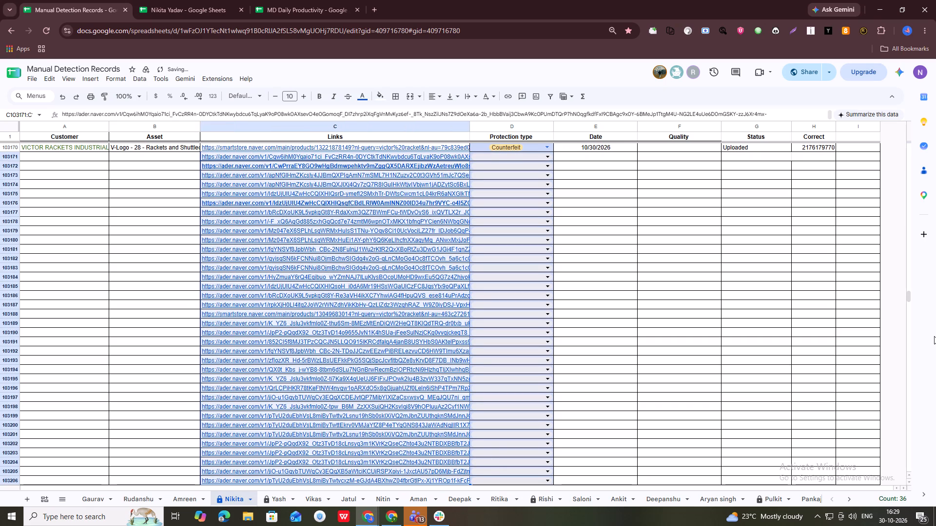
{"action": "key", "text": "ctrl+Down"}
{"action": "key", "text": "Down"}
{"action": "key", "text": "alt+Tab"}
Record the link of Badminton First's Victor AuraSpeed 9 4U listing in Links cell C103207.
{"action": "key", "text": "Down"}
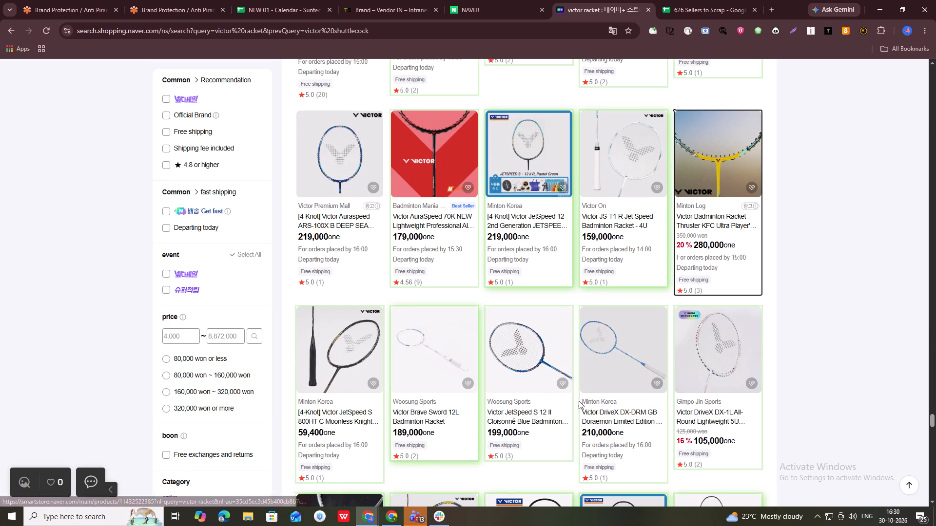
{"action": "scroll", "coordinate": [579, 401], "scroll_direction": "down", "scroll_amount": 9}
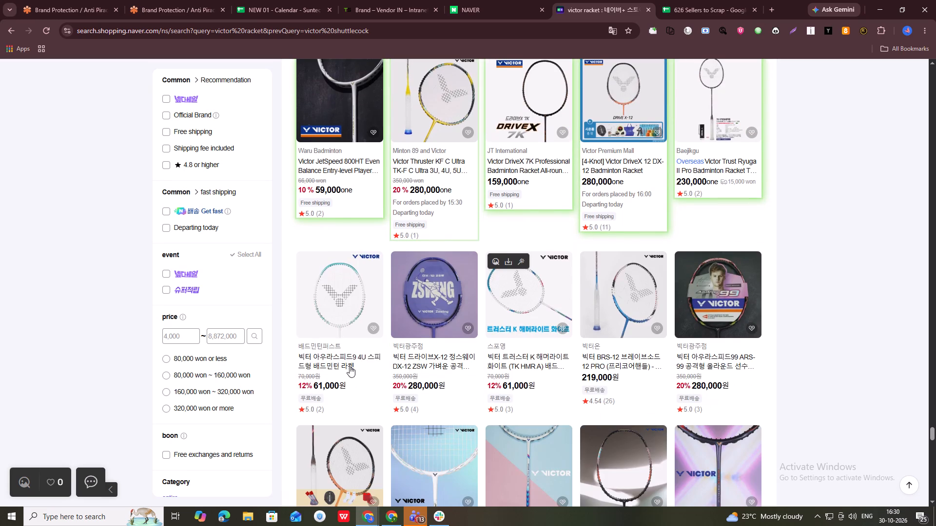
{"action": "right_click", "coordinate": [349, 365]}
{"action": "left_click", "coordinate": [411, 293]}
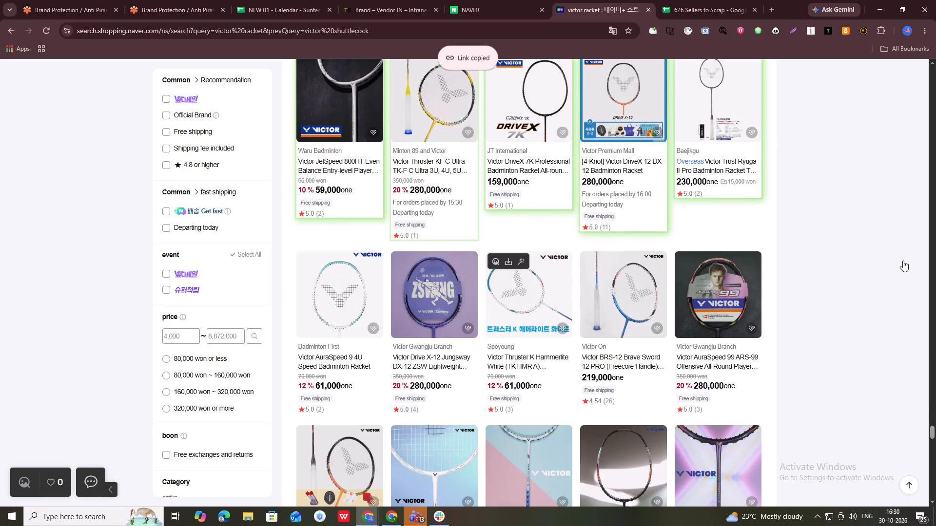
{"action": "key", "text": "alt+Tab"}
{"action": "key", "text": "ctrl+v"}
{"action": "key", "text": "Down"}
{"action": "key", "text": "alt+Tab"}
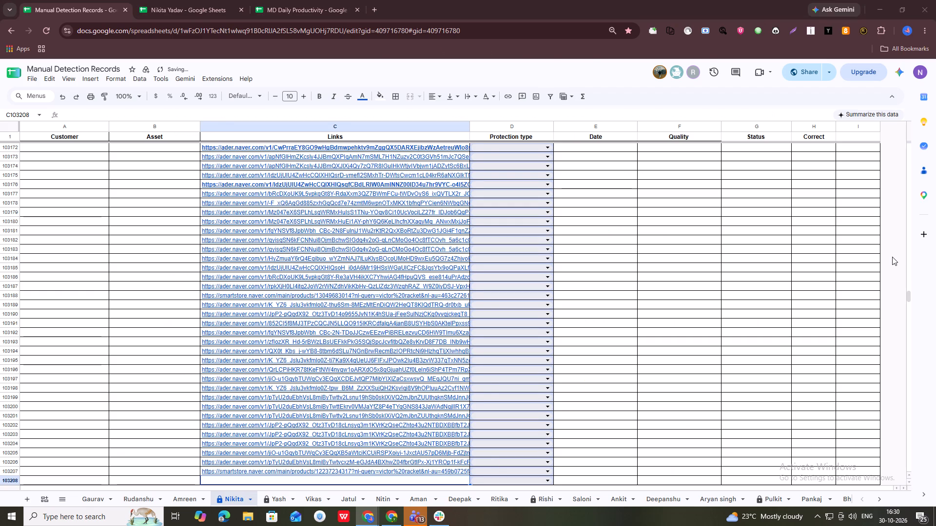
Record the link of Victor Gwangju Branch's Victor Drive X-12 Jungsway DX-12 ZSW listing in Links cell C103208.
{"action": "right_click", "coordinate": [427, 352]}
{"action": "left_click", "coordinate": [476, 279]}
{"action": "key", "text": "alt+Tab"}
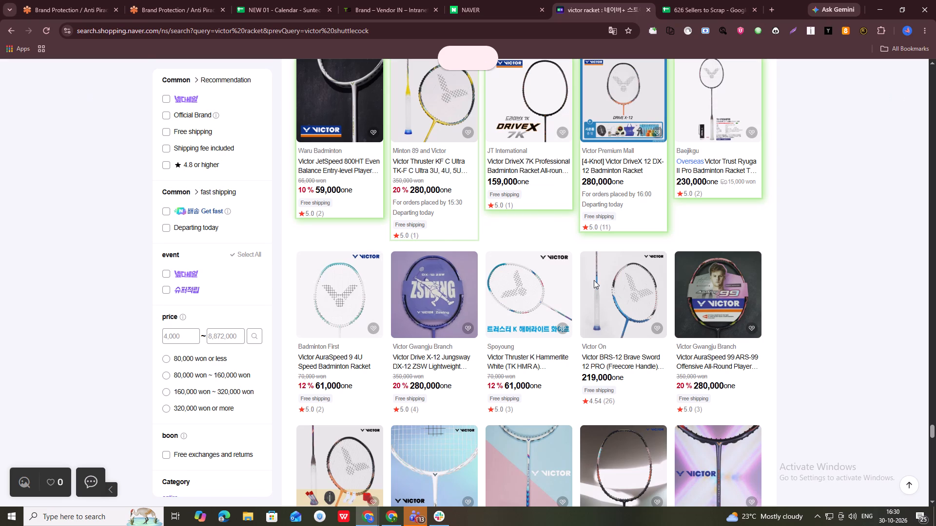
{"action": "key", "text": "ctrl+v"}
{"action": "key", "text": "Down"}
{"action": "key", "text": "alt+Tab"}
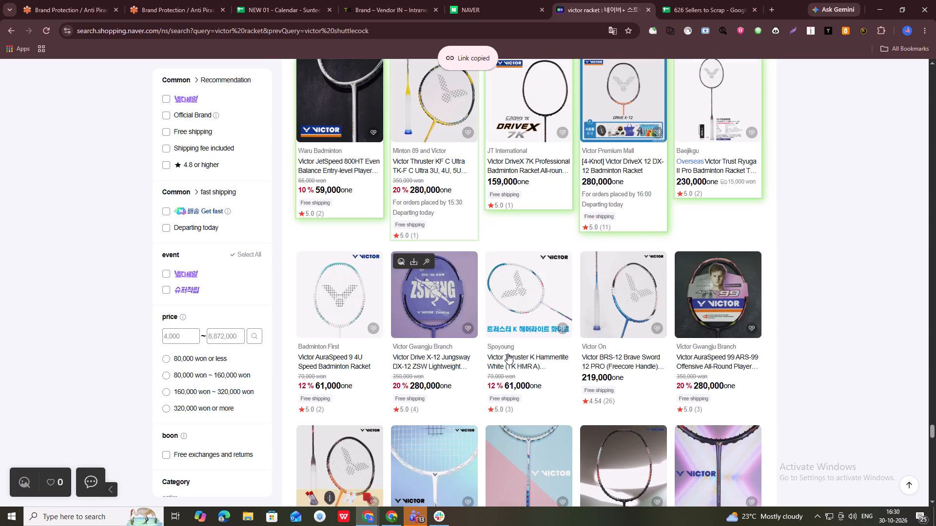
Record the link of Spoyoung's Victor Thruster K Hammerlite White listing in Links cell C103209.
{"action": "right_click", "coordinate": [507, 354]}
{"action": "left_click", "coordinate": [544, 281]}
{"action": "key", "text": "alt+Tab"}
{"action": "key", "text": "ctrl+v"}
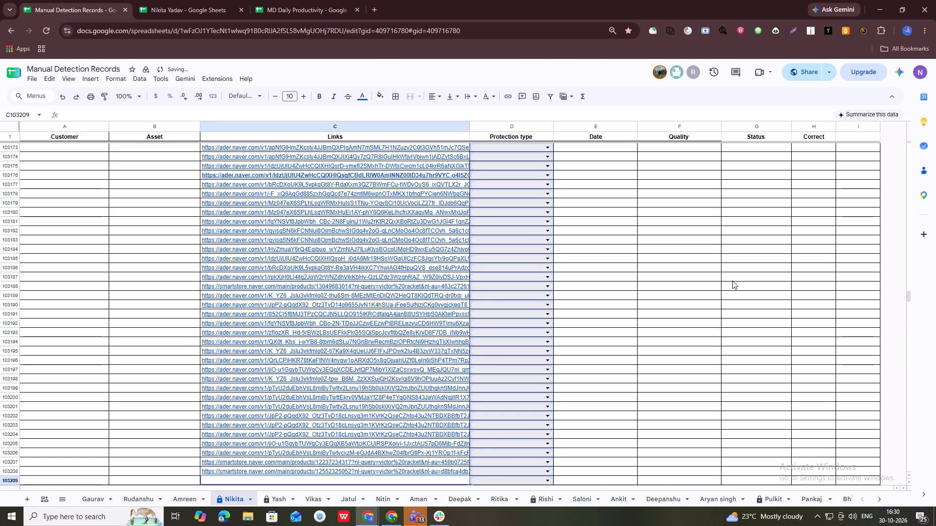
{"action": "key", "text": "Down"}
{"action": "key", "text": "alt+Tab"}
Record the link of Victor On's Victor BRS-12 Brave Sword 12 PRO listing in Links cell C103210.
{"action": "right_click", "coordinate": [604, 363]}
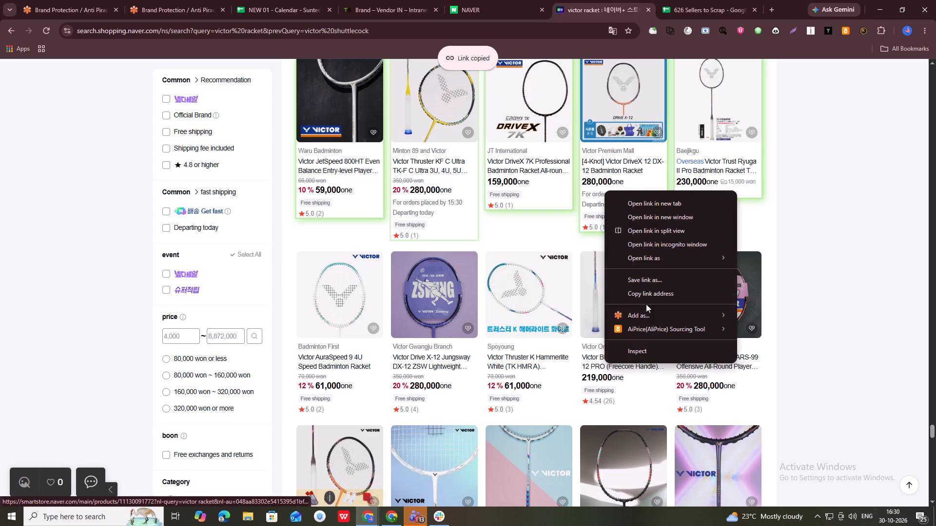
{"action": "left_click", "coordinate": [653, 290]}
{"action": "key", "text": "alt+Tab"}
{"action": "key", "text": "ctrl+v"}
{"action": "key", "text": "Down"}
{"action": "key", "text": "alt+Tab"}
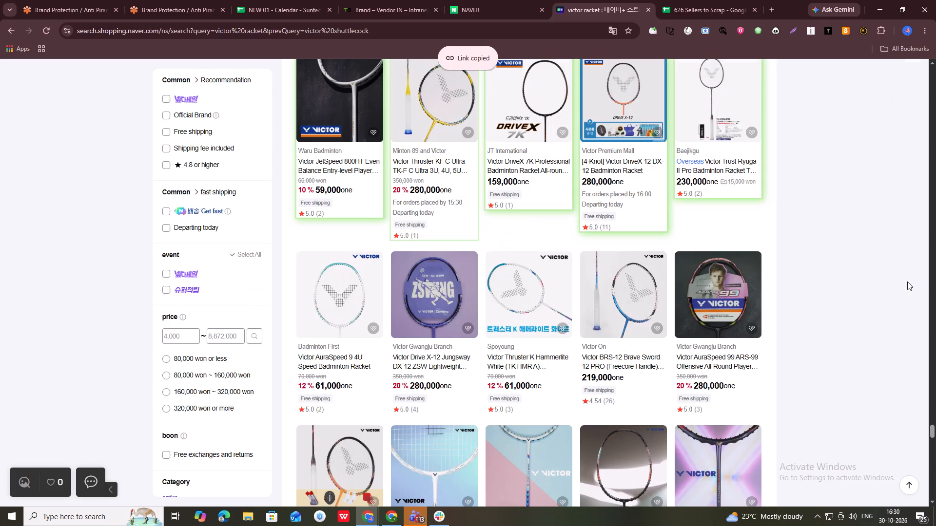
Record the link of Victor Gwangju Branch's Victor AuraSpeed 99 ARS-99 listing in Links cell C103211.
{"action": "right_click", "coordinate": [719, 367]}
{"action": "left_click", "coordinate": [764, 294]}
{"action": "key", "text": "alt+Tab"}
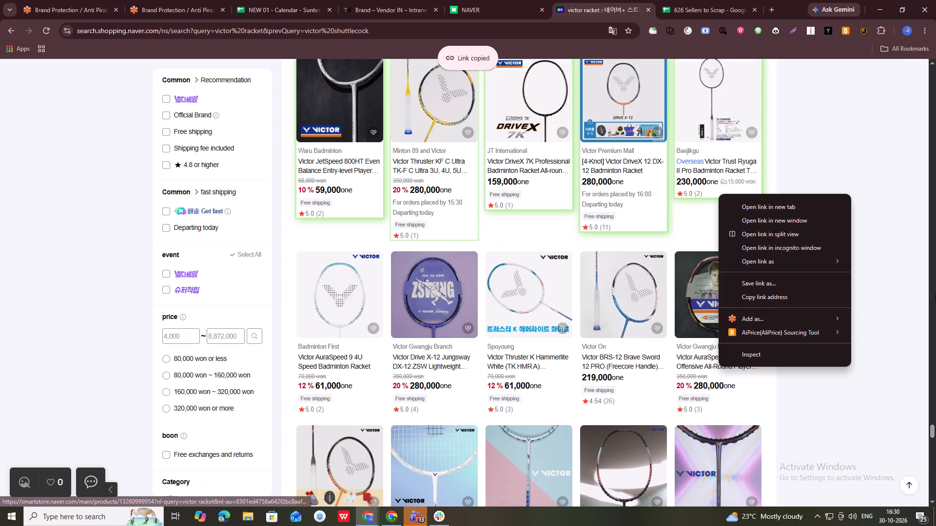
{"action": "key", "text": "ctrl+v"}
{"action": "key", "text": "Down"}
{"action": "key", "text": "alt+Tab"}
Record the link of Make Racket's Victor Drive X12 DX-12 4U listing in Links cell C103212.
{"action": "key", "text": "Down"}
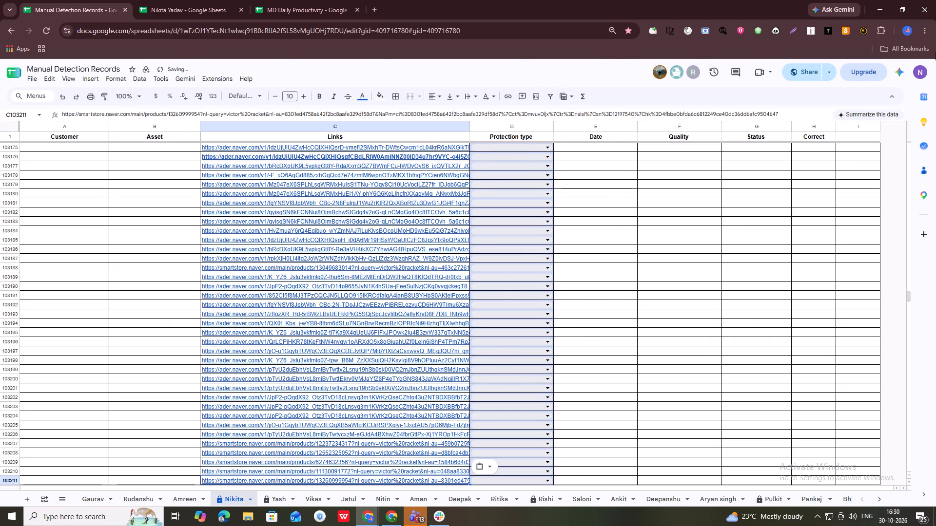
{"action": "scroll", "coordinate": [457, 326], "scroll_direction": "down", "scroll_amount": 4}
{"action": "right_click", "coordinate": [332, 332]}
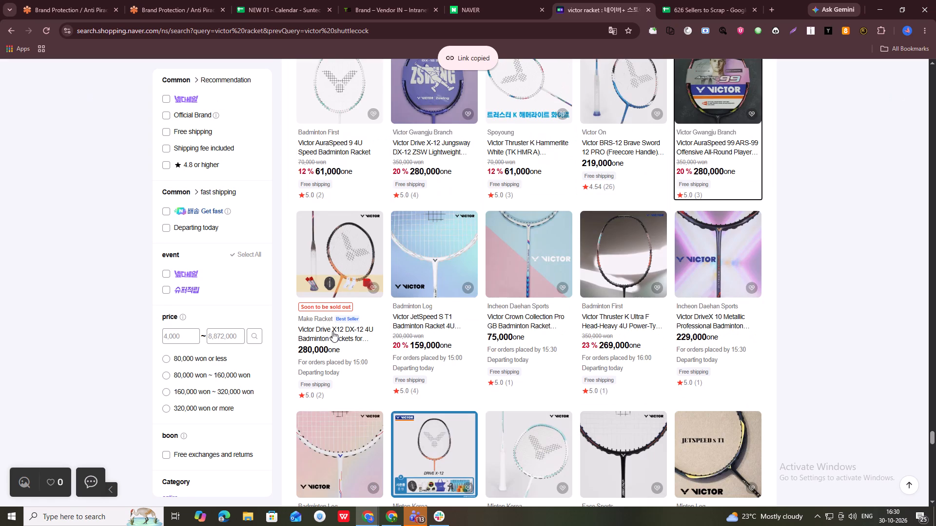
{"action": "left_click", "coordinate": [362, 434]}
{"action": "key", "text": "alt+Tab"}
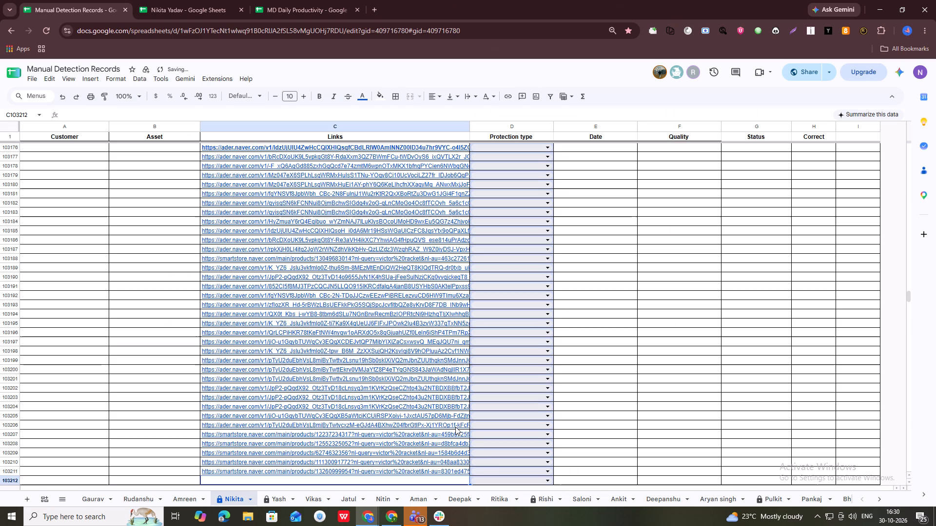
{"action": "key", "text": "ctrl+v"}
{"action": "key", "text": "Down"}
{"action": "key", "text": "alt+Tab"}
Record the link of Badminton Log's Victor JetSpeed S T1 listing in Links cell C103213.
{"action": "key", "text": "Down"}
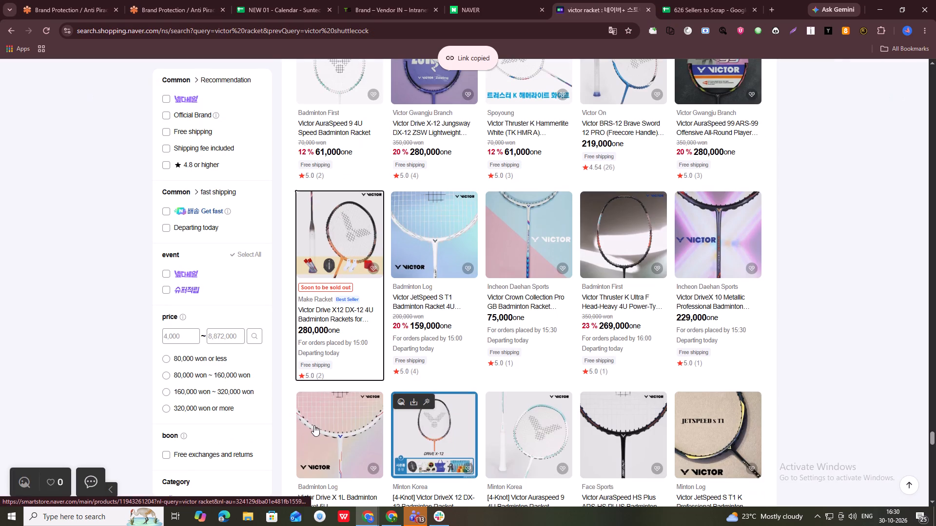
{"action": "right_click", "coordinate": [414, 299]}
{"action": "left_click", "coordinate": [458, 400]}
{"action": "key", "text": "alt+Tab"}
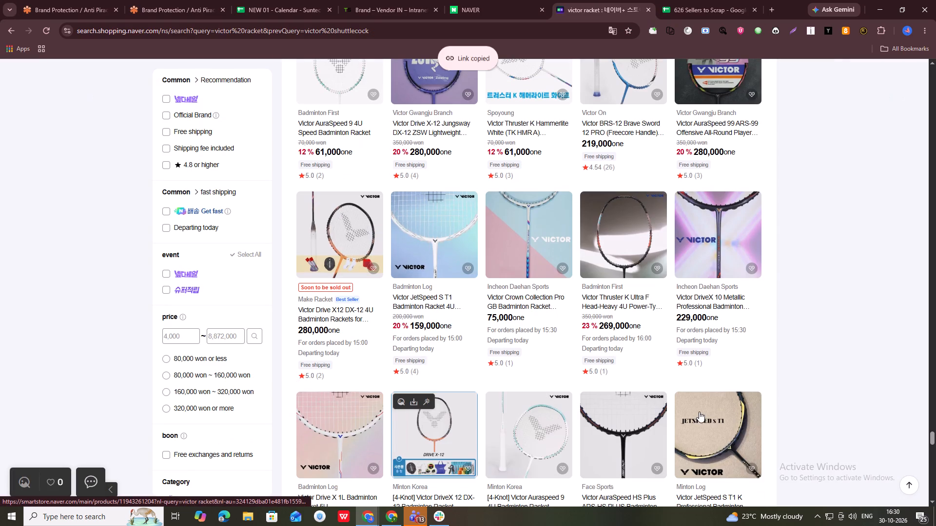
{"action": "key", "text": "Down"}
{"action": "key", "text": "ctrl+v"}
{"action": "key", "text": "Down"}
{"action": "key", "text": "alt+Tab"}
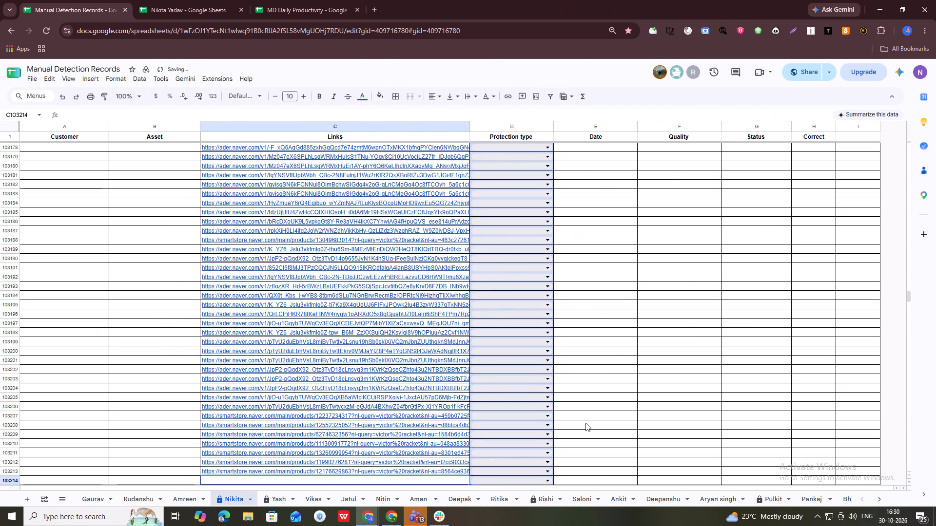
Record the link of Incheon Daehan Sports' Victor Crown Collection Pro GB listing in Links cell C103214.
{"action": "key", "text": "Right"}
{"action": "right_click", "coordinate": [521, 303]}
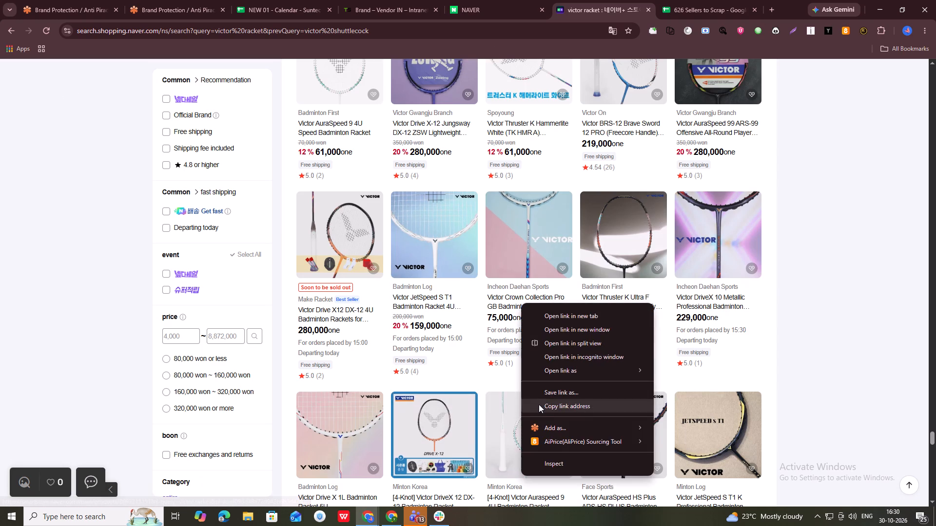
{"action": "left_click", "coordinate": [539, 404]}
{"action": "key", "text": "alt+Tab"}
{"action": "key", "text": "ctrl+v"}
{"action": "key", "text": "Down"}
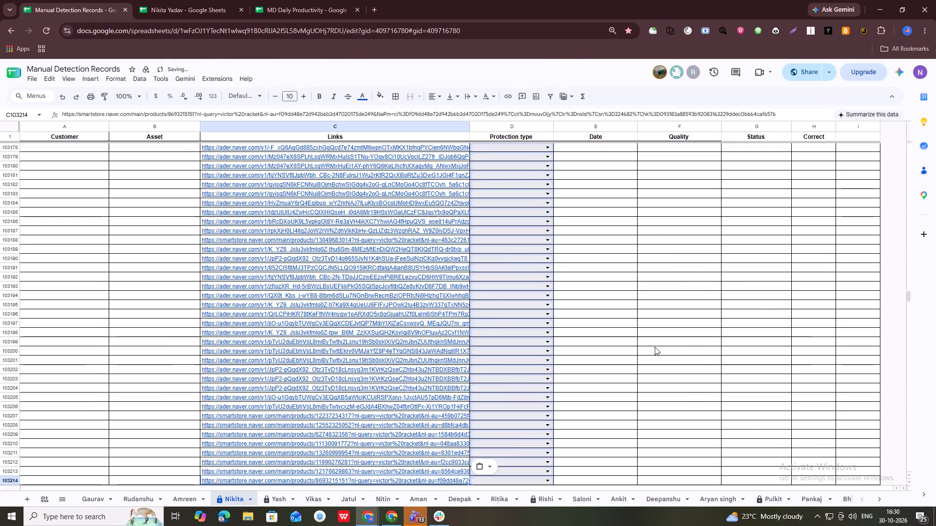
{"action": "key", "text": "alt+Tab"}
Record the link of Badminton First's Victor Thruster K Ultra F 4U listing in Links cell C103215.
{"action": "key", "text": "Down"}
{"action": "right_click", "coordinate": [616, 288]}
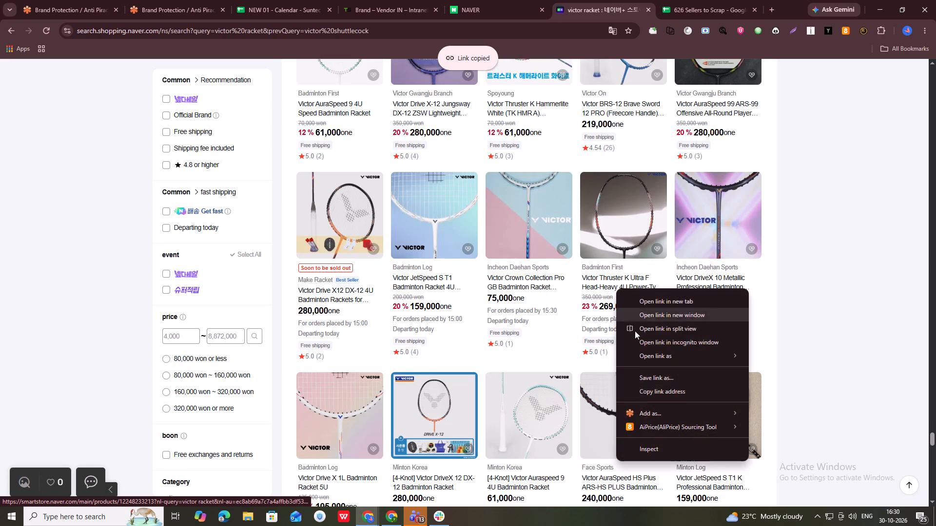
{"action": "left_click", "coordinate": [643, 390]}
{"action": "key", "text": "alt+Tab"}
{"action": "key", "text": "ctrl+v"}
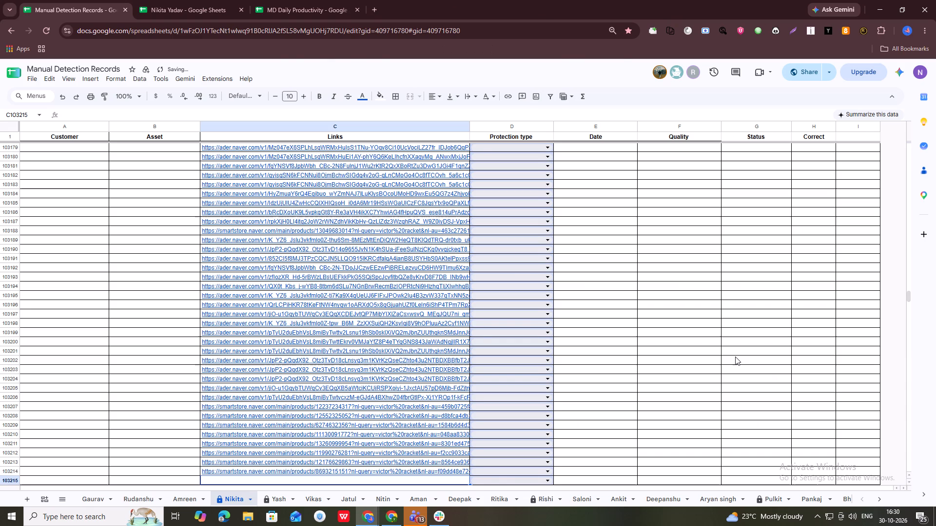
{"action": "key", "text": "Down"}
{"action": "key", "text": "alt+Tab"}
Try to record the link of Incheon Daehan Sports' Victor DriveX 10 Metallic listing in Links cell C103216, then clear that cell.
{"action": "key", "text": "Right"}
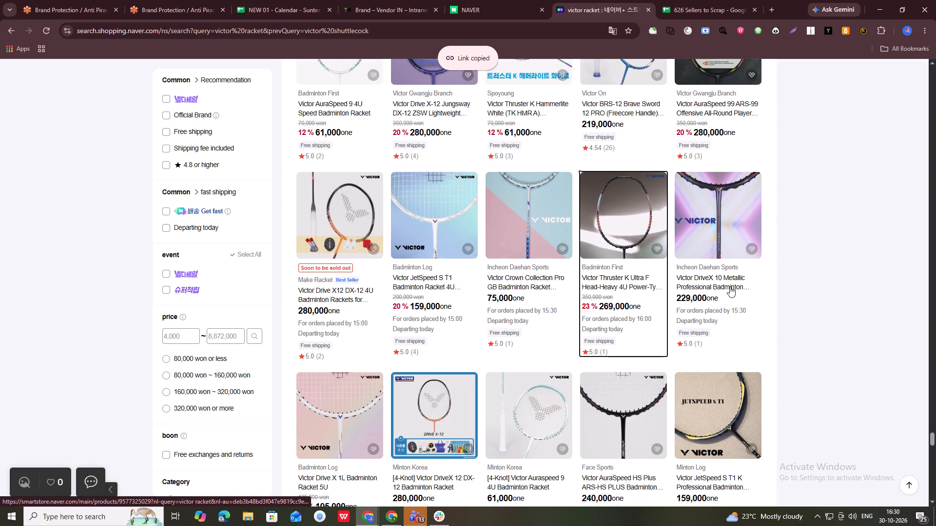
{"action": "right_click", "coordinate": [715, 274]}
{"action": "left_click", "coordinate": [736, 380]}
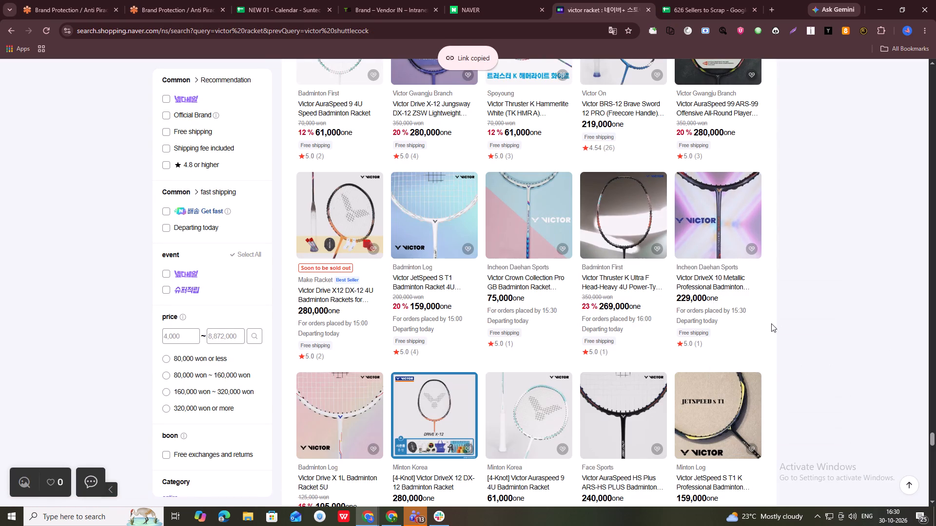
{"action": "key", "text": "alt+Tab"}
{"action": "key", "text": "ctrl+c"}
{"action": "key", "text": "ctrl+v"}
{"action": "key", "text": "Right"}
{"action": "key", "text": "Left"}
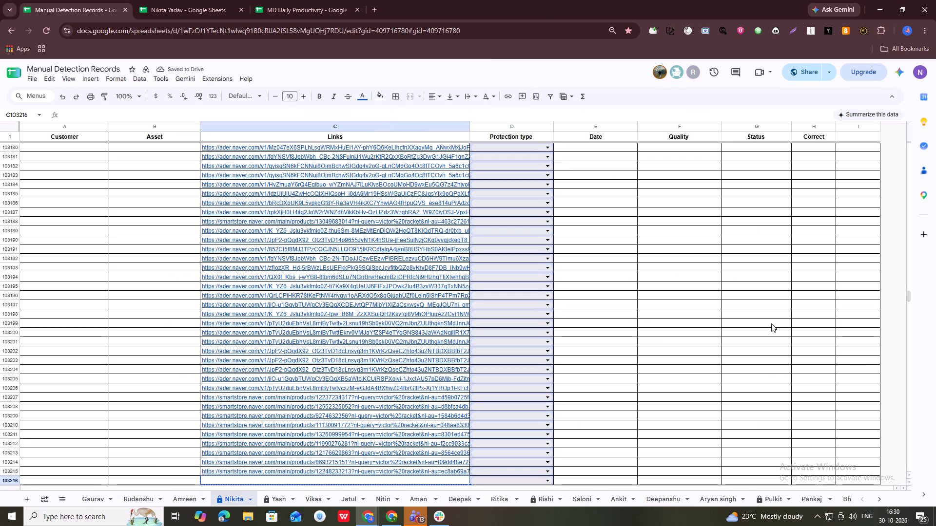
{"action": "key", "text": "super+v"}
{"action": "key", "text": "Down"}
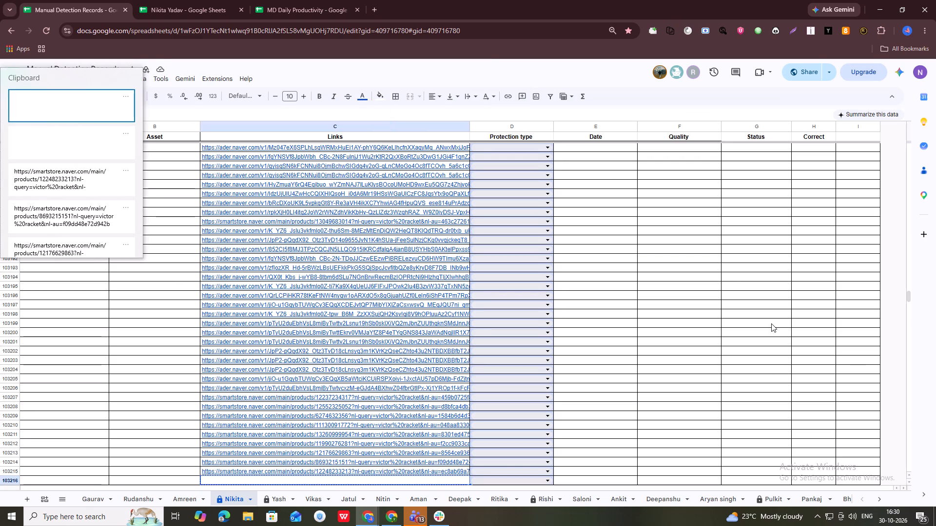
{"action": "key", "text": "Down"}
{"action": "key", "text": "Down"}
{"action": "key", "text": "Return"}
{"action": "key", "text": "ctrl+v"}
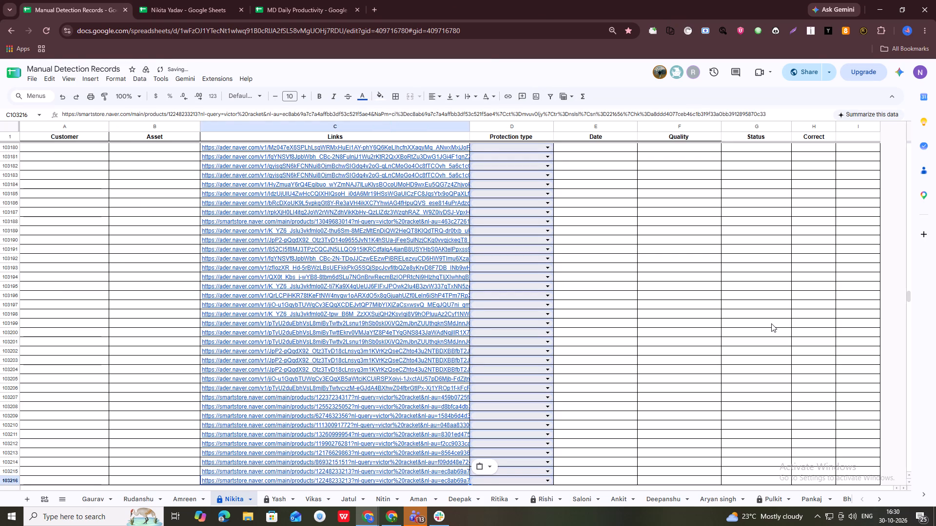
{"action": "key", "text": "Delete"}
Copy all the new links from Links cell C103171 down to C103215.
{"action": "key", "text": "Up"}
{"action": "key", "text": "Right"}
{"action": "key", "text": "ctrl+Up"}
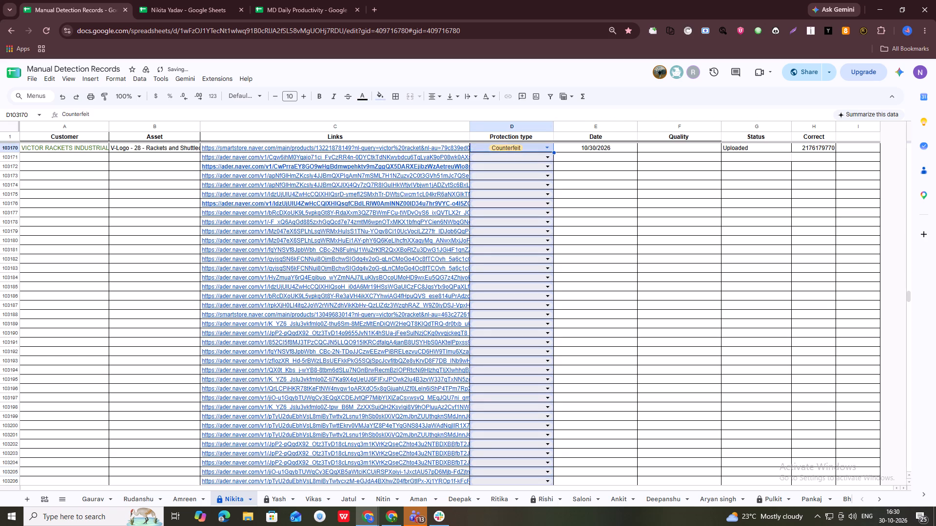
{"action": "key", "text": "Down"}
{"action": "key", "text": "Left"}
{"action": "key", "text": "ctrl+shift+Down"}
{"action": "key", "text": "ctrl+c"}
{"action": "key", "text": "ctrl+c"}
{"action": "key", "text": "ctrl+c"}
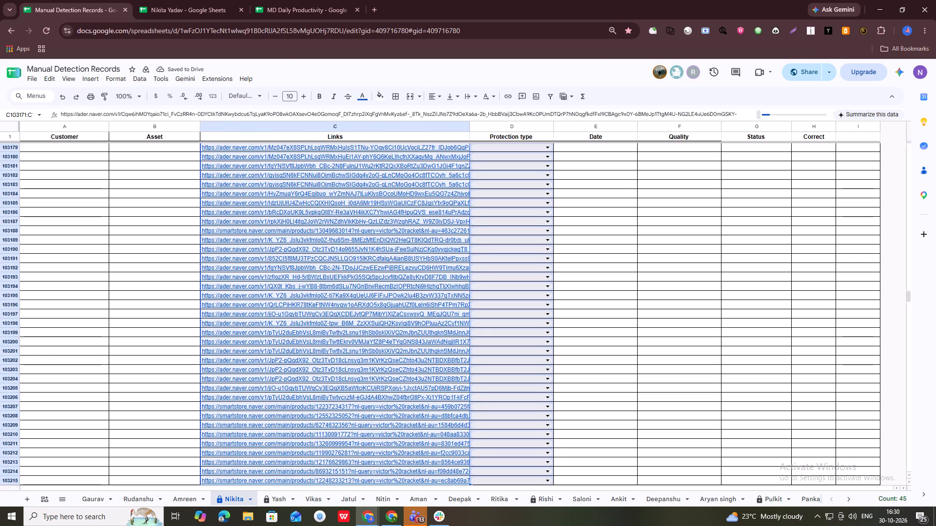
Submit the copied links as multiple detection links in the Red Points New Incident form for V-Logo - 28 - Rackets and Shuttlecocks, Product counterfeit.
{"action": "key", "text": "alt+Tab"}
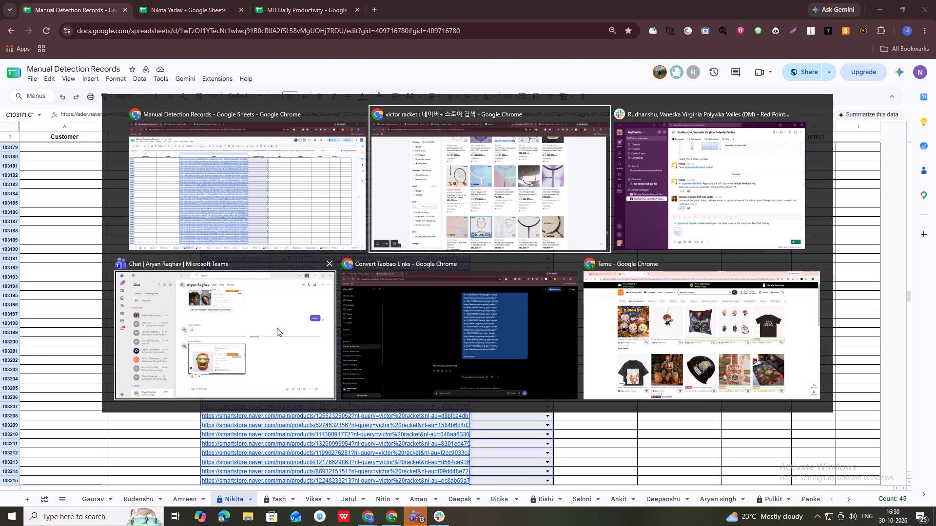
{"action": "left_click", "coordinate": [84, 0]}
{"action": "left_click", "coordinate": [235, 284]}
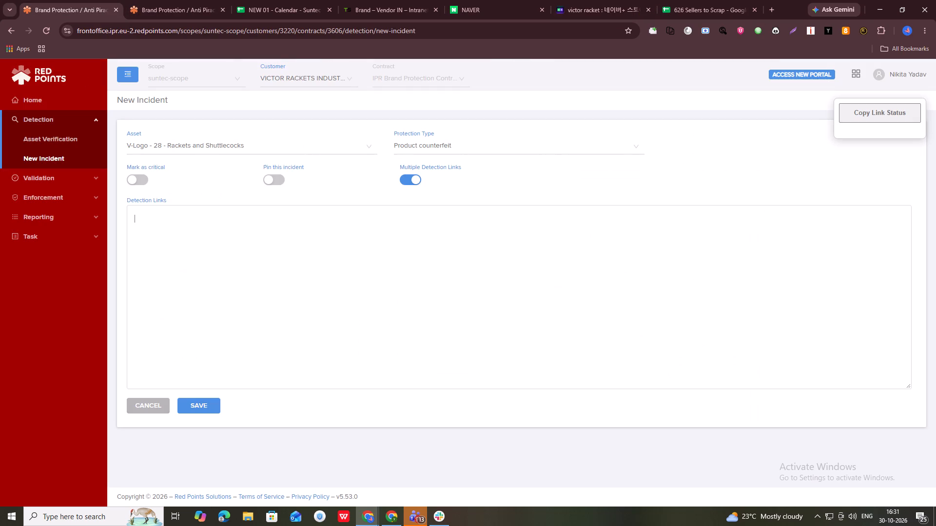
{"action": "key", "text": "ctrl+v"}
{"action": "scroll", "coordinate": [258, 336], "scroll_direction": "down", "scroll_amount": 6}
{"action": "scroll", "coordinate": [259, 343], "scroll_direction": "up", "scroll_amount": 5}
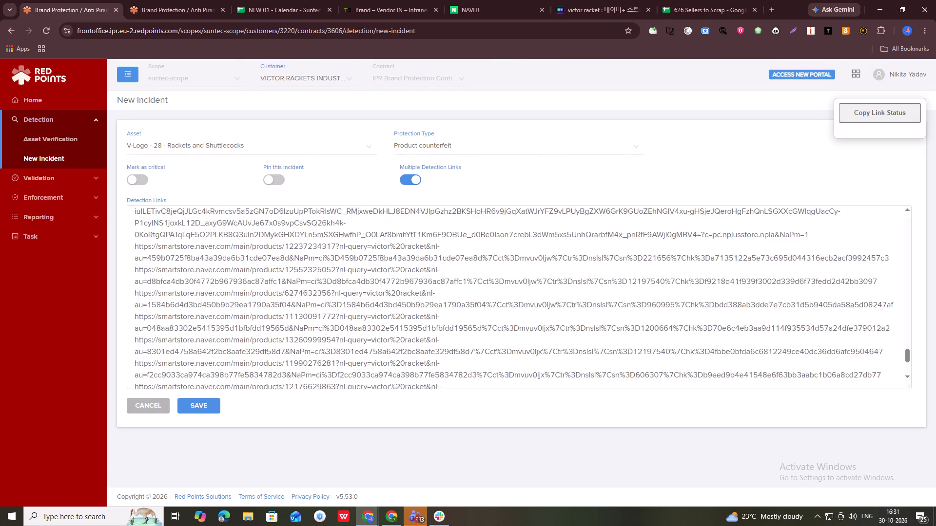
{"action": "scroll", "coordinate": [259, 341], "scroll_direction": "up", "scroll_amount": 12}
{"action": "left_click", "coordinate": [202, 407]}
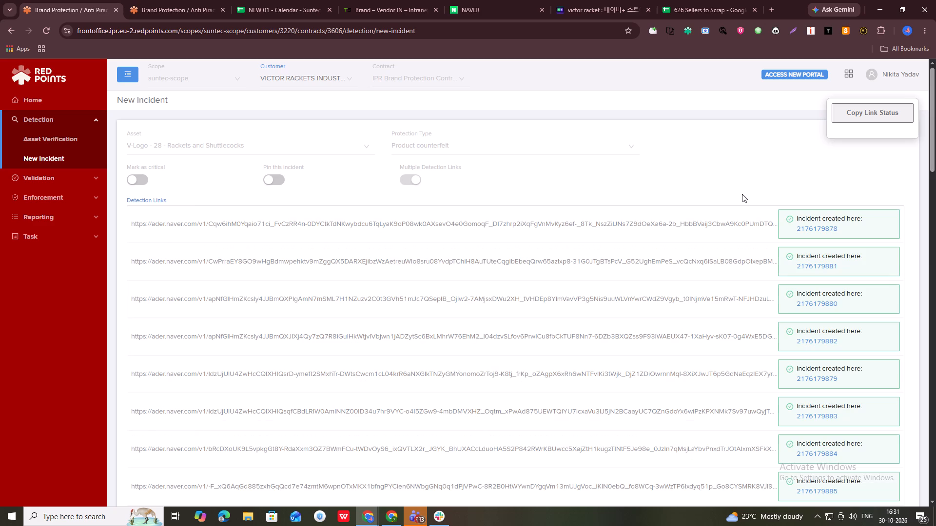
Review the incident status of the submitted links down to the end of the list, then clear the list for editing.
{"action": "key", "text": "Down"}
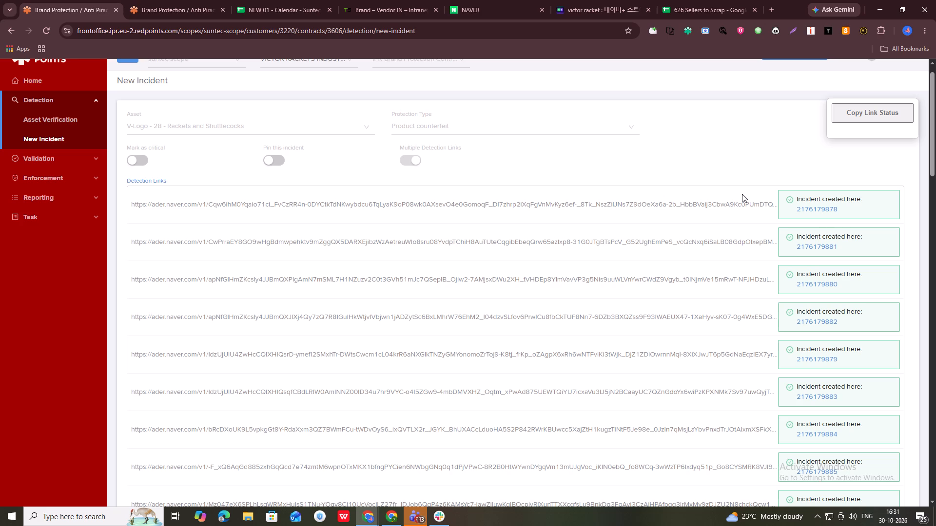
{"action": "scroll", "coordinate": [738, 196], "scroll_direction": "down", "scroll_amount": 20}
{"action": "scroll", "coordinate": [738, 196], "scroll_direction": "down", "scroll_amount": 6}
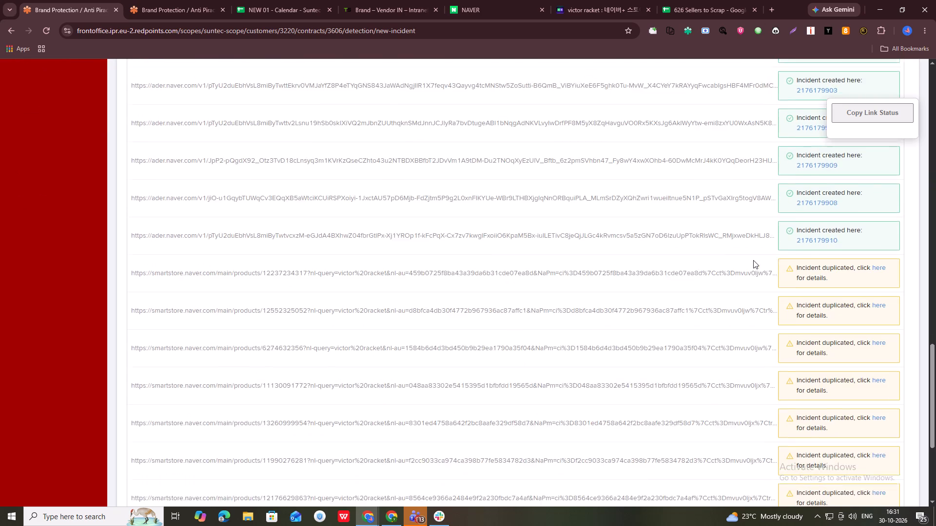
{"action": "scroll", "coordinate": [753, 260], "scroll_direction": "down", "scroll_amount": 6}
{"action": "scroll", "coordinate": [554, 337], "scroll_direction": "up", "scroll_amount": 1}
{"action": "scroll", "coordinate": [416, 365], "scroll_direction": "down", "scroll_amount": 4}
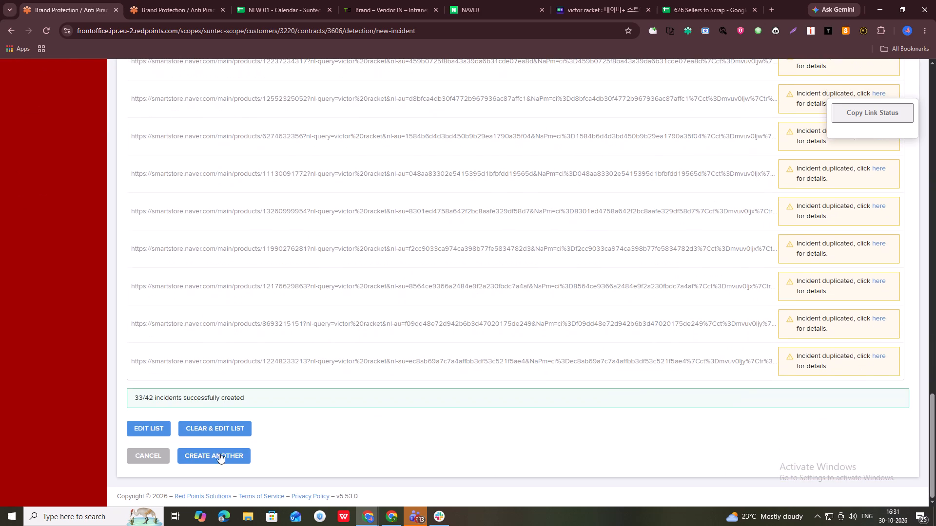
{"action": "left_click", "coordinate": [213, 429]}
In Manual Detection Records, fill Protection type Counterfeit and Date 10/30/2026 from row 103170 down to row 103215.
{"action": "key", "text": "alt+Tab"}
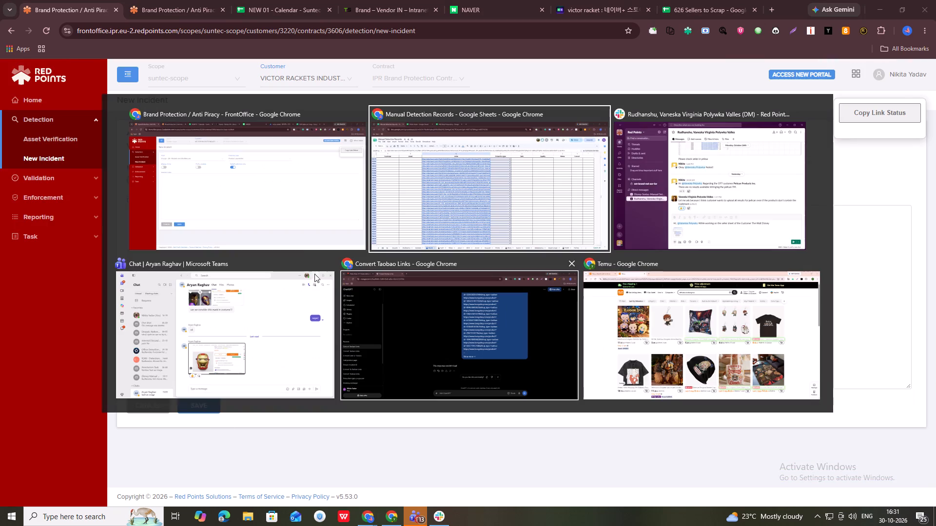
{"action": "left_click", "coordinate": [293, 198], "text": "alt"}
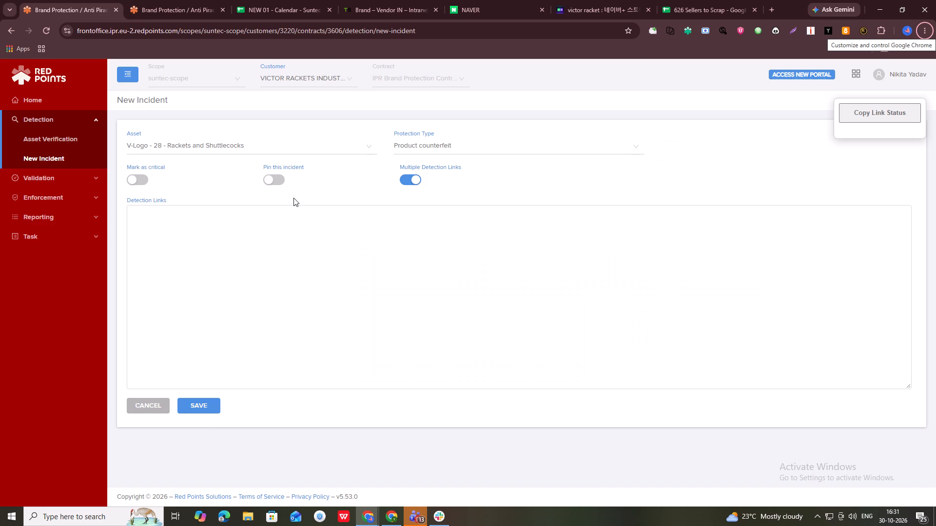
{"action": "key", "text": "alt+Tab"}
{"action": "scroll", "coordinate": [358, 316], "scroll_direction": "down", "scroll_amount": 4}
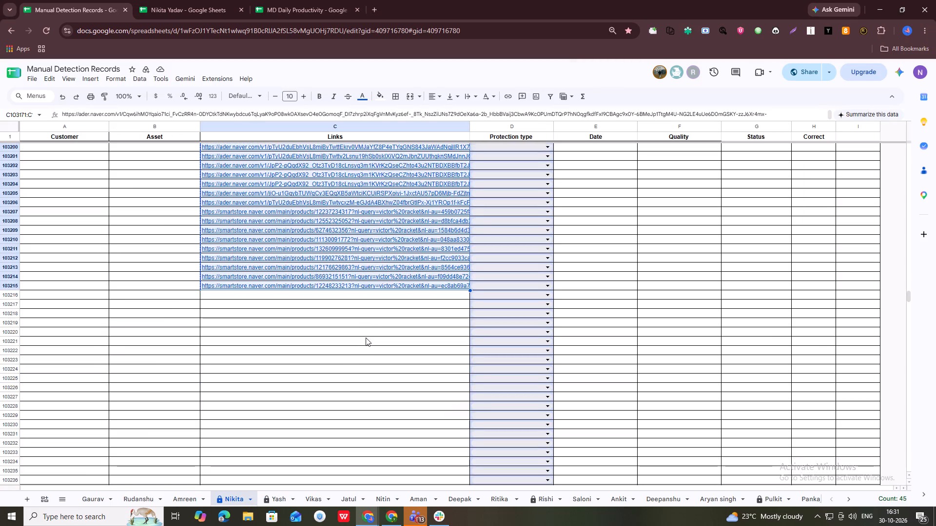
{"action": "left_click", "coordinate": [366, 330]}
{"action": "key", "text": "ctrl+Up"}
{"action": "key", "text": "Right"}
{"action": "key", "text": "shift+Right"}
{"action": "key", "text": "ctrl+shift+Up"}
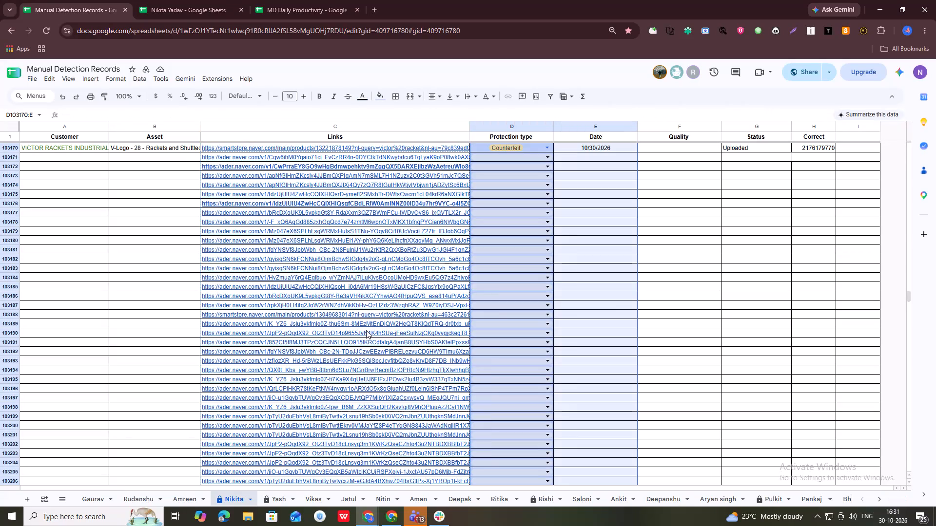
{"action": "key", "text": "ctrl+d"}
{"action": "key", "text": "Right"}
{"action": "key", "text": "Right"}
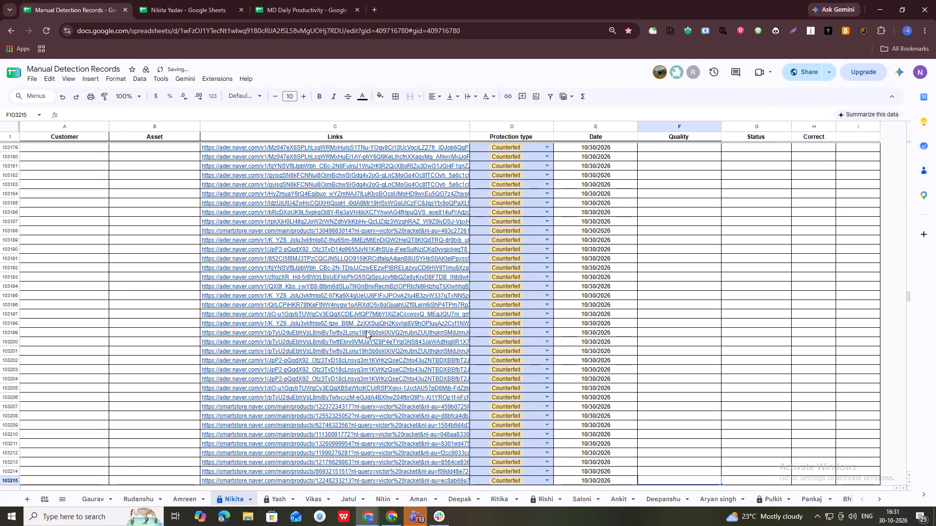
Enter 33 in the Quality cell F103215.
{"action": "type", "text": "33"}
{"action": "key", "text": "Right"}
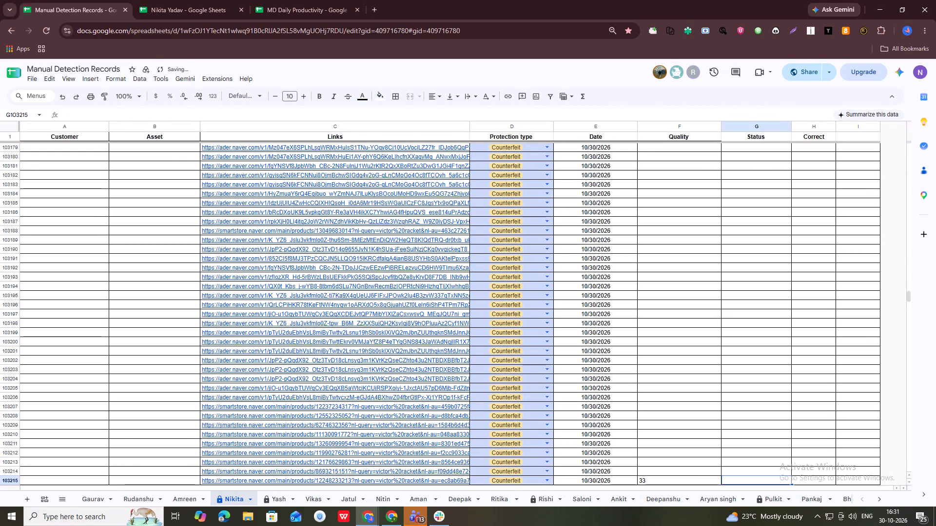
Fill Customer VICTOR RACKETS INDUSTRIAL CORP and Asset V-Logo - 28 - Rackets and Shuttlecocks from row 103170 down to row 103215.
{"action": "key", "text": "Right"}
{"action": "key", "text": "Left"}
{"action": "key", "text": "Left"}
{"action": "key", "text": "Left"}
{"action": "key", "text": "Left"}
{"action": "key", "text": "Left"}
{"action": "key", "text": "Left"}
{"action": "key", "text": "Left"}
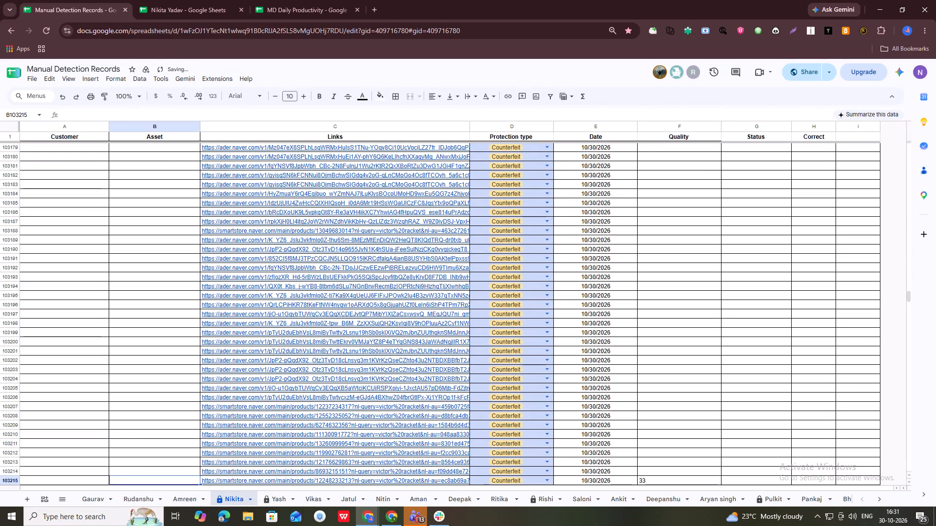
{"action": "key", "text": "shift+Right"}
{"action": "key", "text": "ctrl+shift+Up"}
{"action": "key", "text": "ctrl+d"}
Count the Victor Rackets incident IDs in the Correct column from row 103105 to row 103170.
{"action": "key", "text": "Right"}
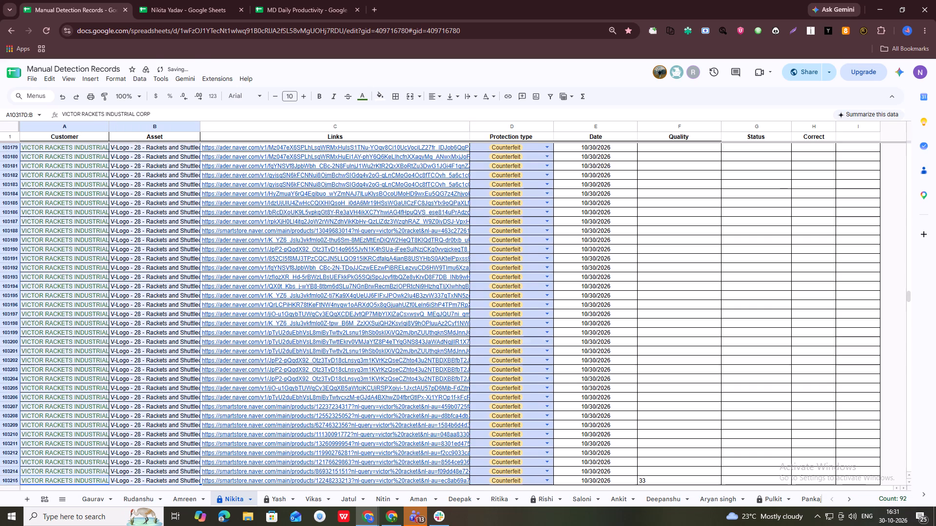
{"action": "key", "text": "Right"}
{"action": "key", "text": "Right"}
{"action": "key", "text": "Right"}
{"action": "key", "text": "Right"}
{"action": "key", "text": "Right"}
{"action": "key", "text": "Right"}
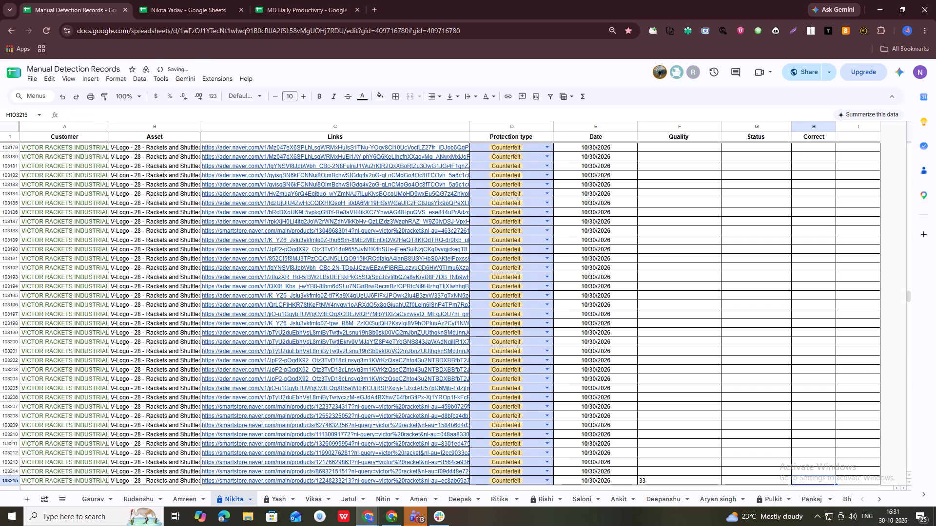
{"action": "key", "text": "ctrl+Up"}
{"action": "key", "text": "ctrl+shift+Up"}
{"action": "scroll", "coordinate": [486, 326], "scroll_direction": "up", "scroll_amount": 5}
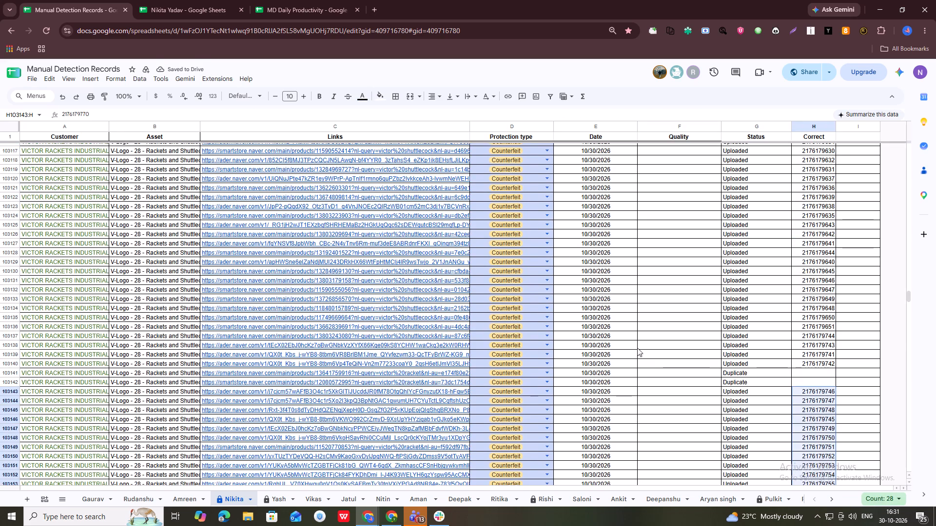
{"action": "scroll", "coordinate": [703, 339], "scroll_direction": "up", "scroll_amount": 5}
{"action": "left_click", "coordinate": [808, 283], "text": "shift"}
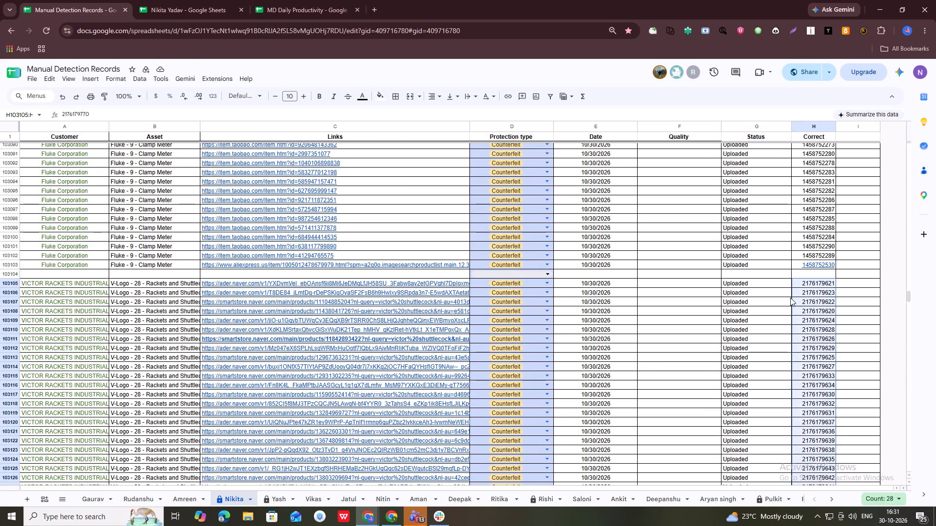
{"action": "scroll", "coordinate": [808, 397], "scroll_direction": "down", "scroll_amount": 10}
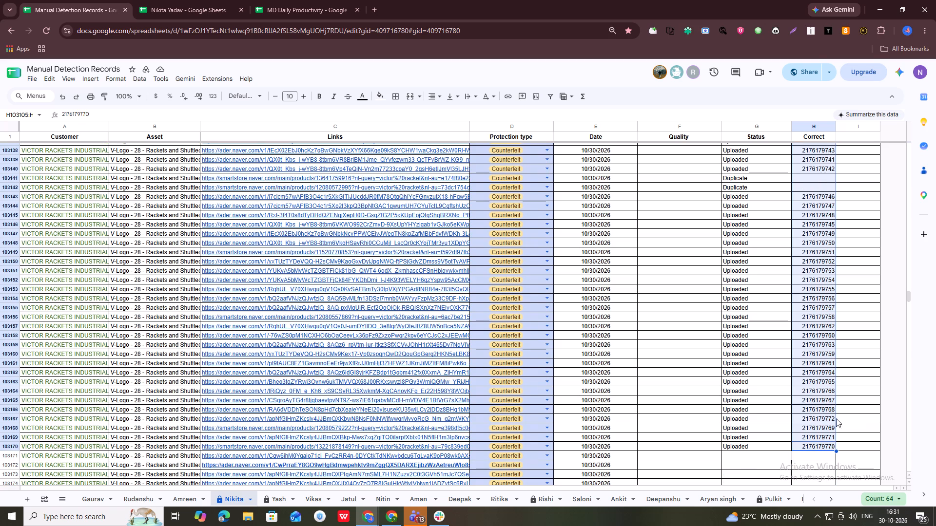
Enter 64 in cell I103170 and 33 in cell I103171.
{"action": "left_click", "coordinate": [876, 403]}
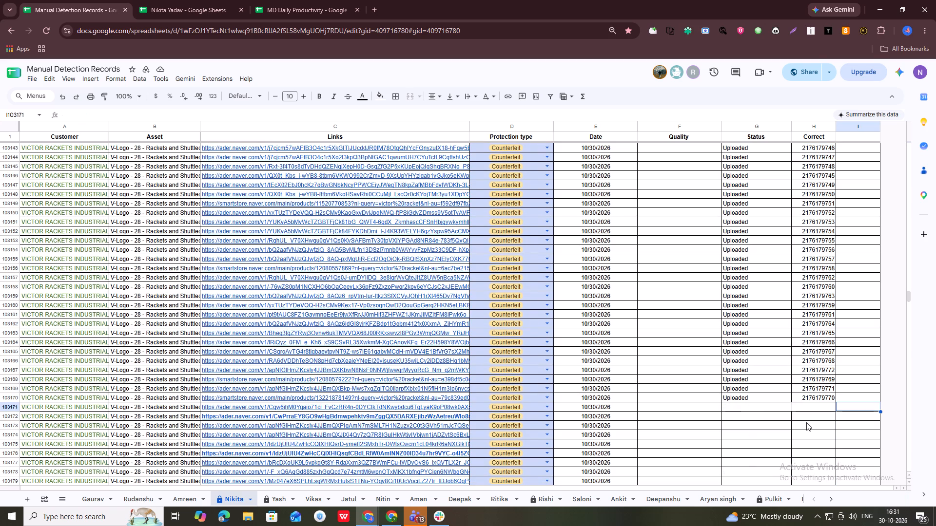
{"action": "key", "text": "Up"}
{"action": "type", "text": "64"}
{"action": "key", "text": "Down"}
{"action": "type", "text": "33"}
Check the sum of cells I103170 and I103171.
{"action": "key", "text": "shift+Up"}
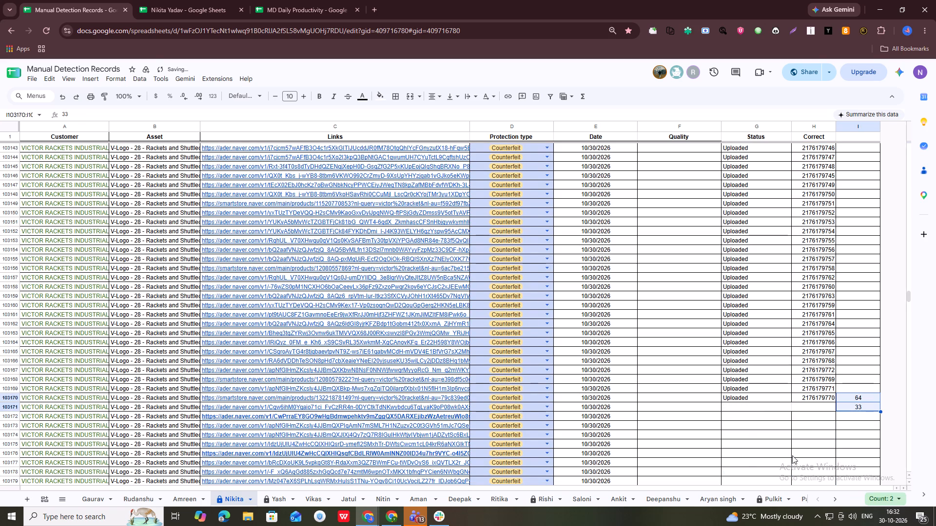
{"action": "left_click", "coordinate": [891, 494]}
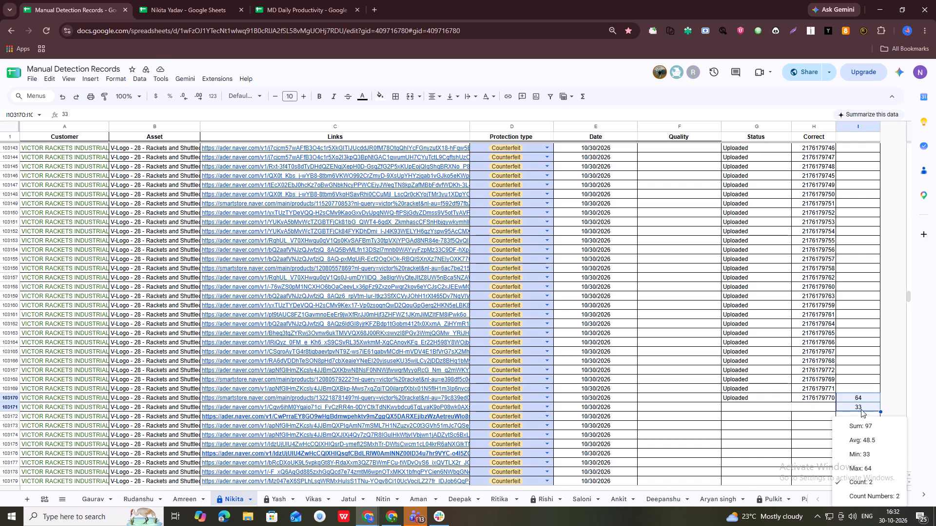
{"action": "left_click", "coordinate": [857, 431]}
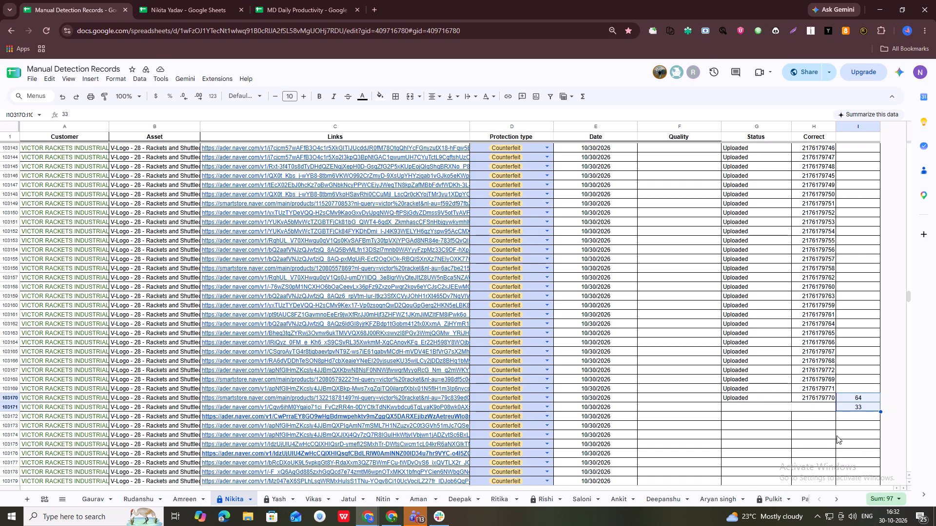
{"action": "left_click", "coordinate": [864, 424]}
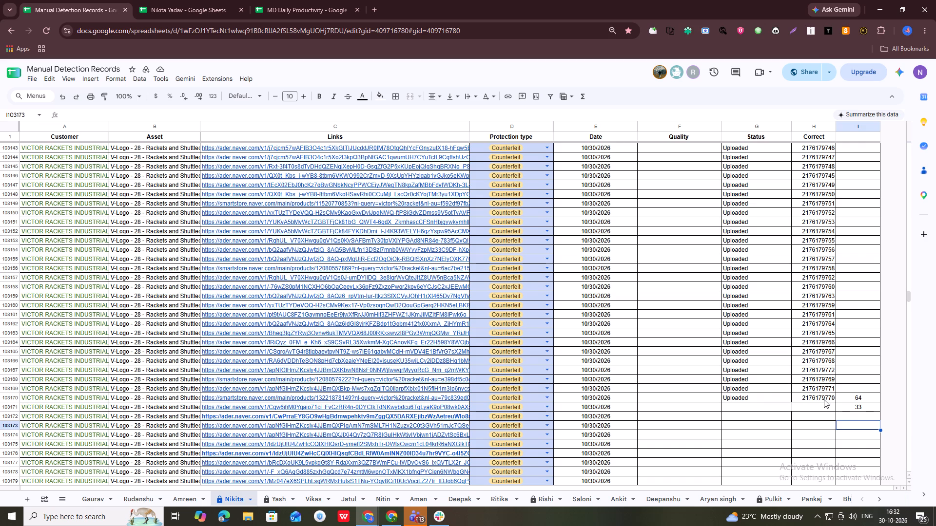
Count all incident IDs dated 10/30/2026 in the Correct column, from row 102768 to row 103170.
{"action": "scroll", "coordinate": [824, 398], "scroll_direction": "up", "scroll_amount": 6}
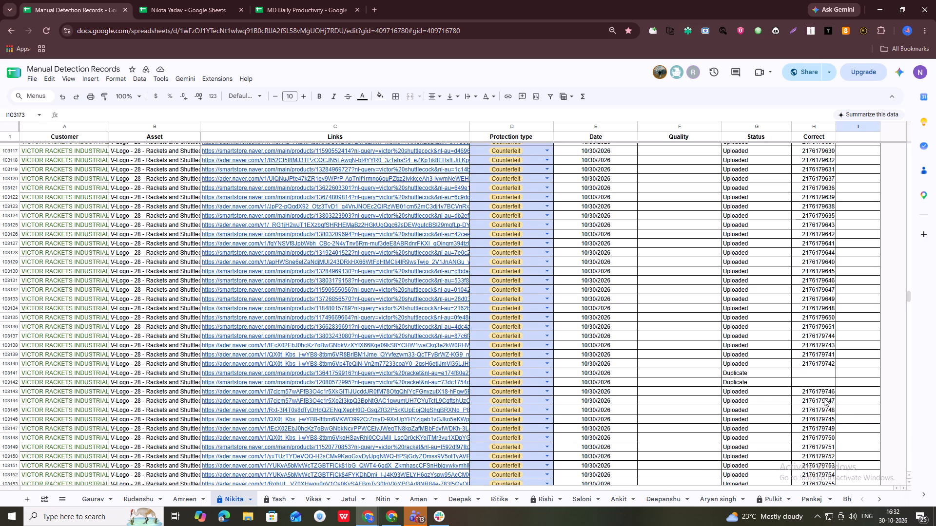
{"action": "scroll", "coordinate": [824, 398], "scroll_direction": "down", "scroll_amount": 3}
{"action": "scroll", "coordinate": [822, 466], "scroll_direction": "down", "scroll_amount": 4}
{"action": "left_click", "coordinate": [822, 351]}
{"action": "scroll", "coordinate": [811, 407], "scroll_direction": "up", "scroll_amount": 8}
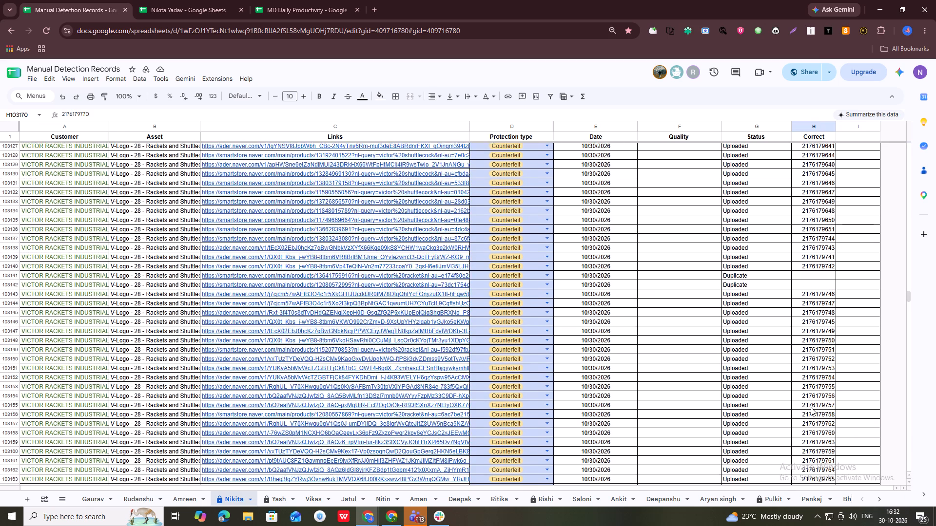
{"action": "scroll", "coordinate": [811, 407], "scroll_direction": "up", "scroll_amount": 20}
{"action": "scroll", "coordinate": [811, 407], "scroll_direction": "up", "scroll_amount": 11}
{"action": "scroll", "coordinate": [790, 359], "scroll_direction": "up", "scroll_amount": 7}
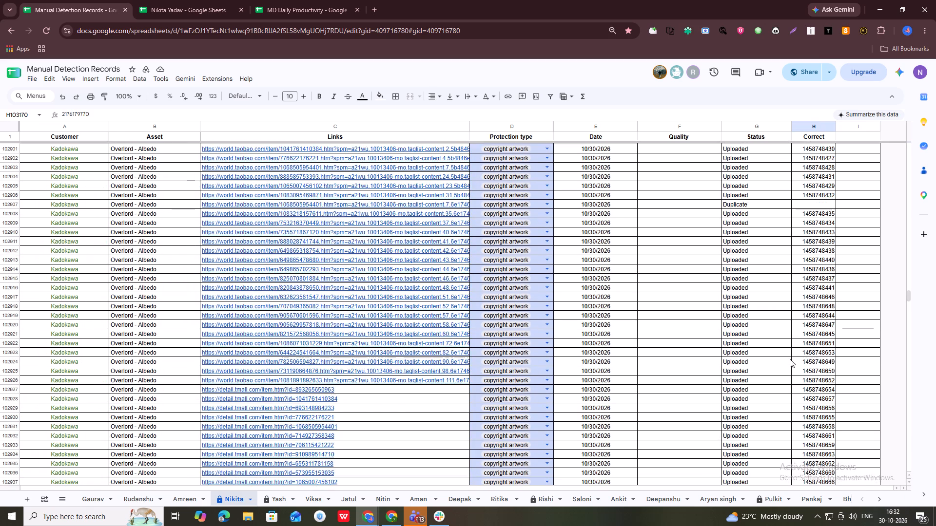
{"action": "scroll", "coordinate": [790, 359], "scroll_direction": "up", "scroll_amount": 17}
{"action": "scroll", "coordinate": [790, 359], "scroll_direction": "up", "scroll_amount": 13}
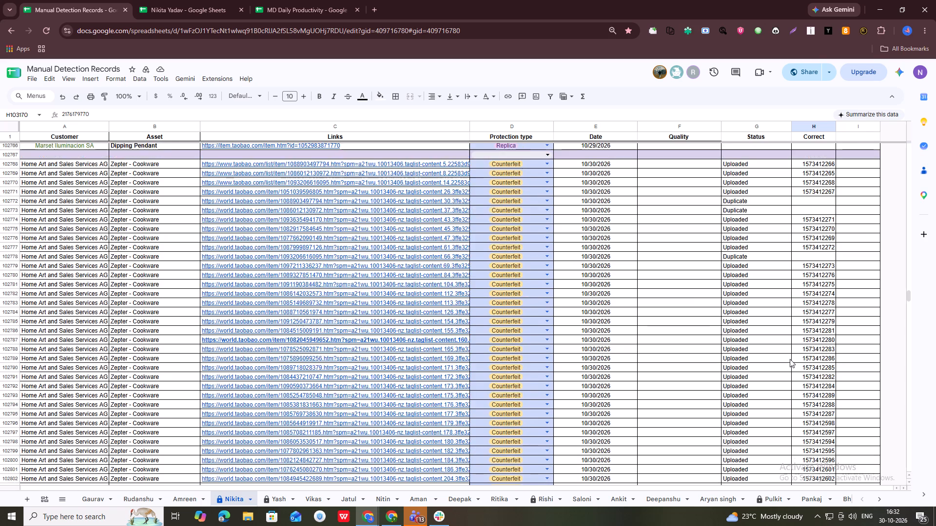
{"action": "scroll", "coordinate": [790, 359], "scroll_direction": "up", "scroll_amount": 4}
{"action": "scroll", "coordinate": [790, 359], "scroll_direction": "down", "scroll_amount": 5}
{"action": "left_click", "coordinate": [815, 260], "text": "shift"}
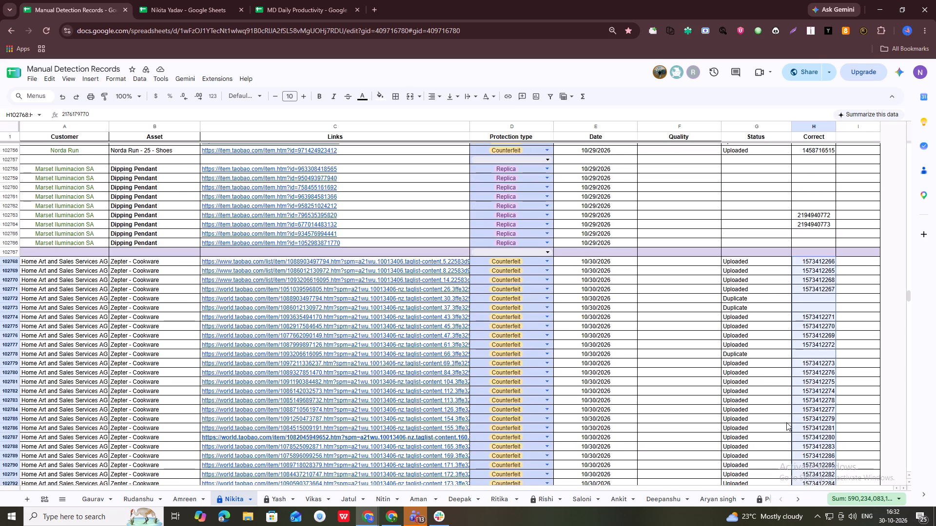
{"action": "left_click", "coordinate": [865, 499]}
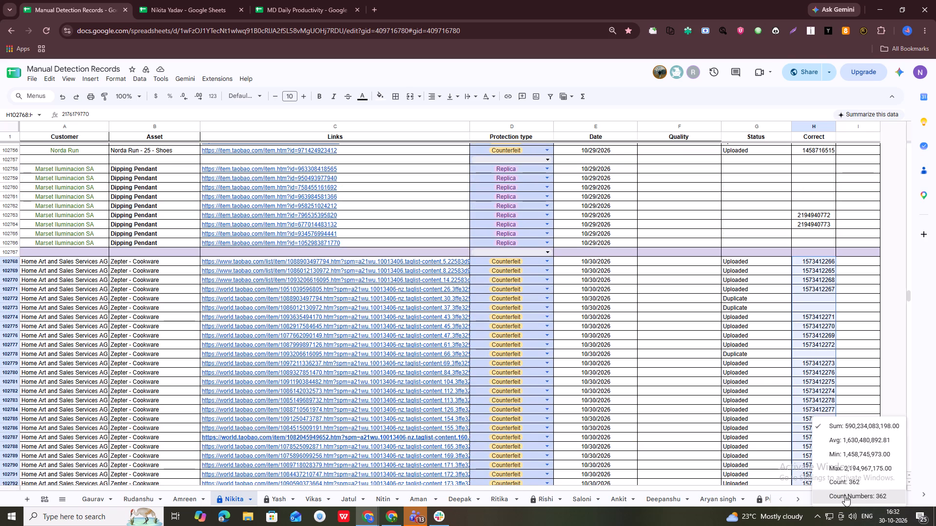
{"action": "left_click", "coordinate": [831, 484]}
{"action": "scroll", "coordinate": [821, 454], "scroll_direction": "down", "scroll_amount": 6}
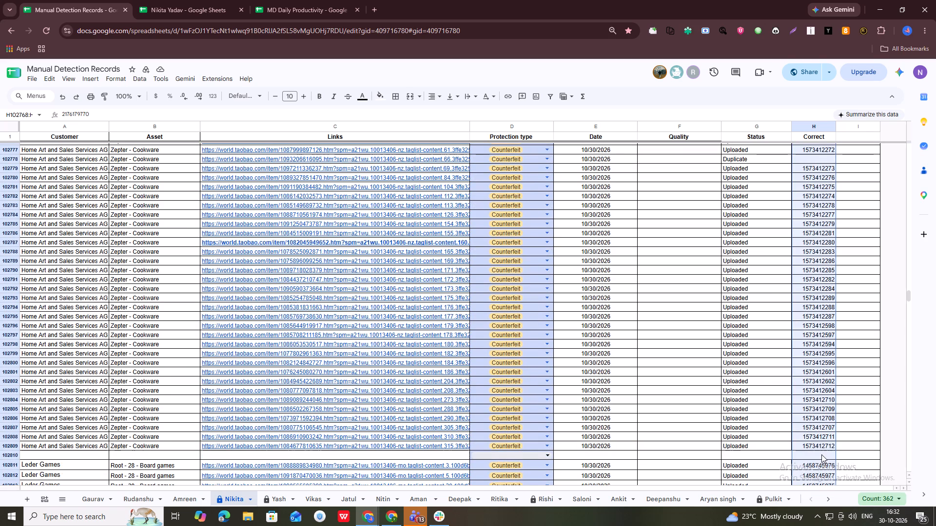
Enter 362 in cell I103172.
{"action": "key", "text": "Down"}
{"action": "key", "text": "Right"}
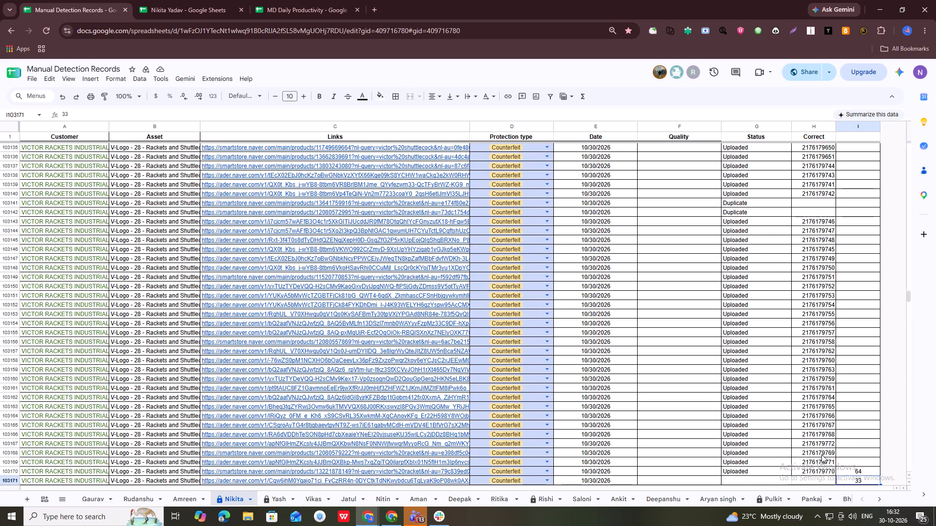
{"action": "key", "text": "Down"}
{"action": "type", "text": "362"}
Dismiss the Slack notification and check the sum of cells I103171 and I103172.
{"action": "key", "text": "shift+Up"}
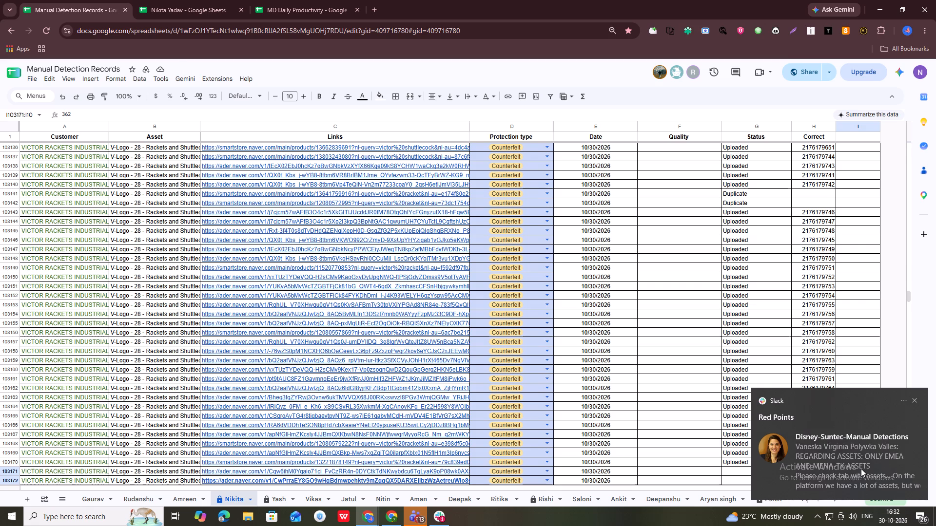
{"action": "left_click", "coordinate": [890, 328]}
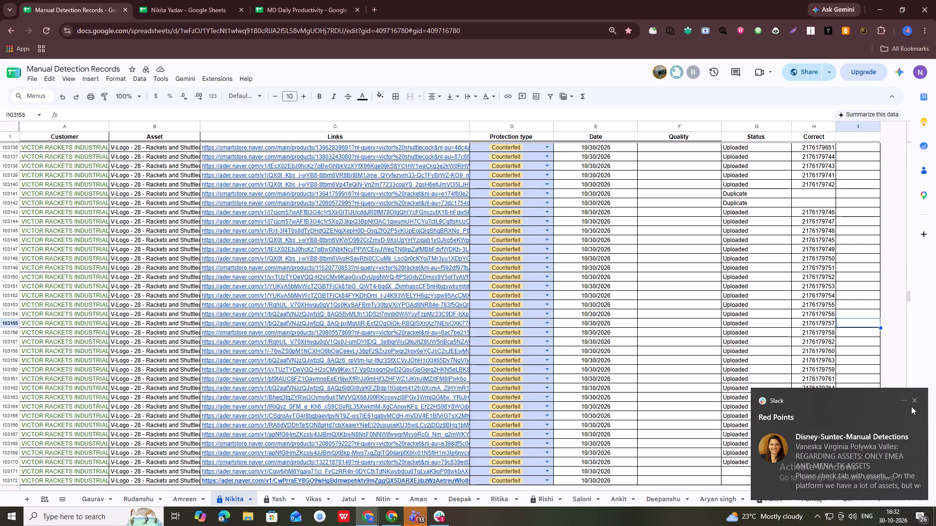
{"action": "left_click", "coordinate": [913, 399]}
{"action": "left_click_drag", "start_coordinate": [866, 471], "coordinate": [866, 479]}
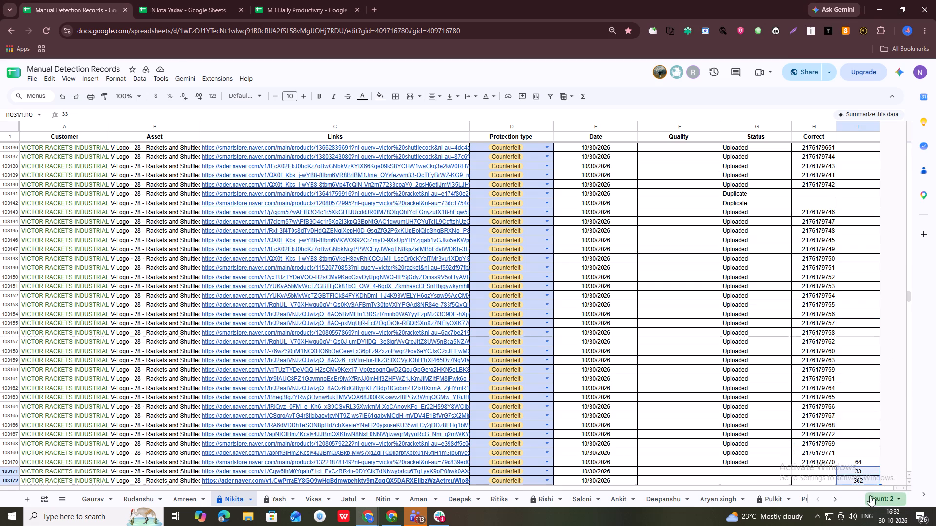
{"action": "left_click", "coordinate": [884, 497]}
{"action": "left_click", "coordinate": [866, 427]}
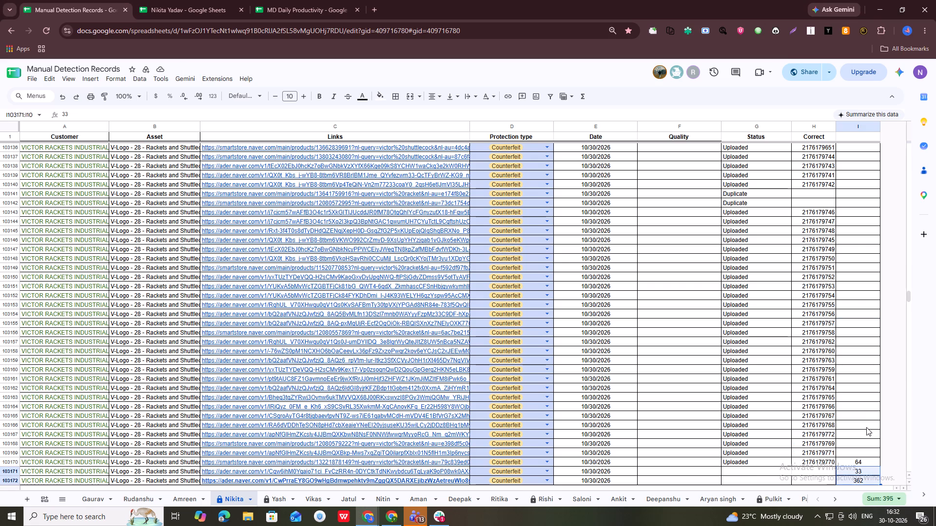
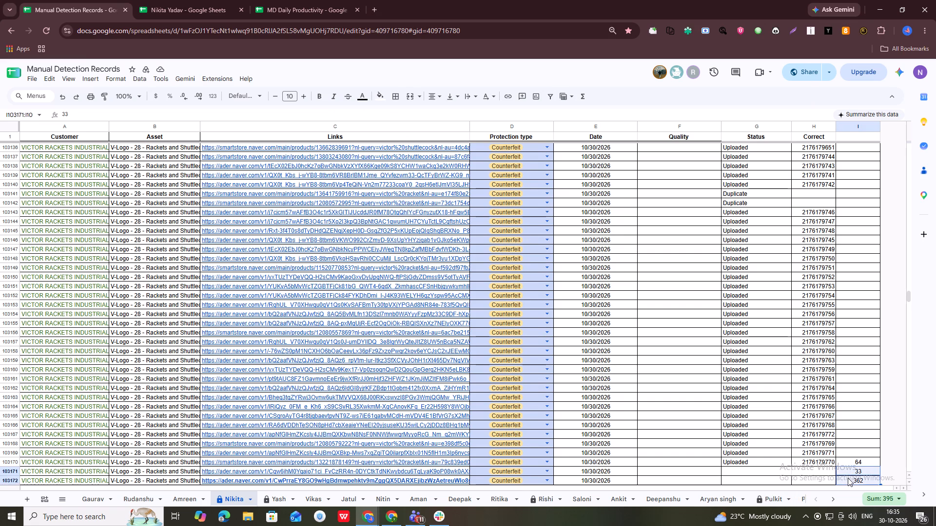
Select the empty Status cell G103171 in the Nikita sheet.
{"action": "left_click", "coordinate": [780, 473]}
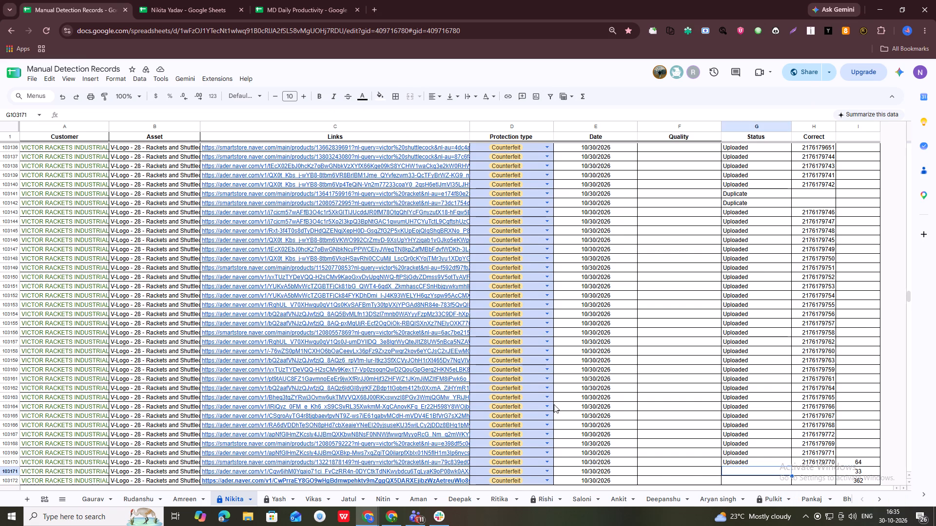
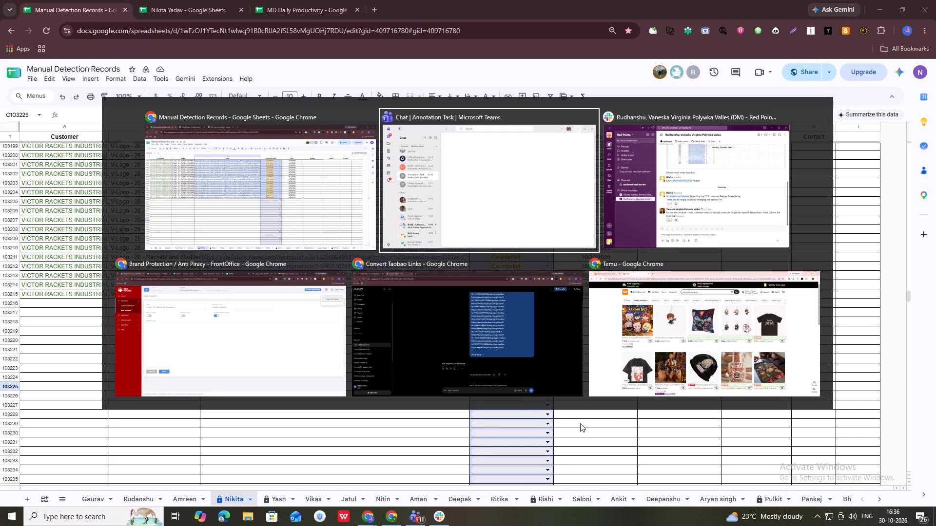
Switch to the Temu window, stop the running task in the RedPoints IPR Plugin, and log out of the plugin.
{"action": "left_click", "coordinate": [745, 354], "text": "alt"}
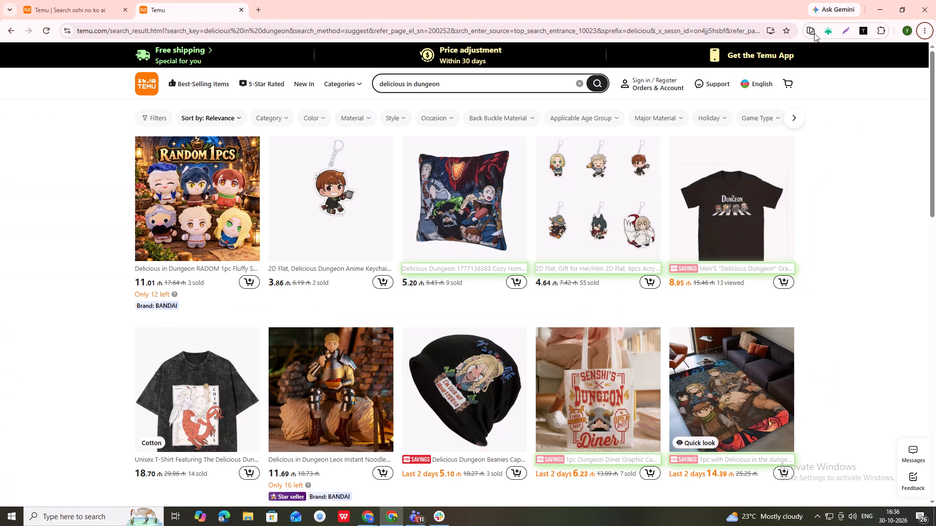
{"action": "left_click", "coordinate": [829, 32]}
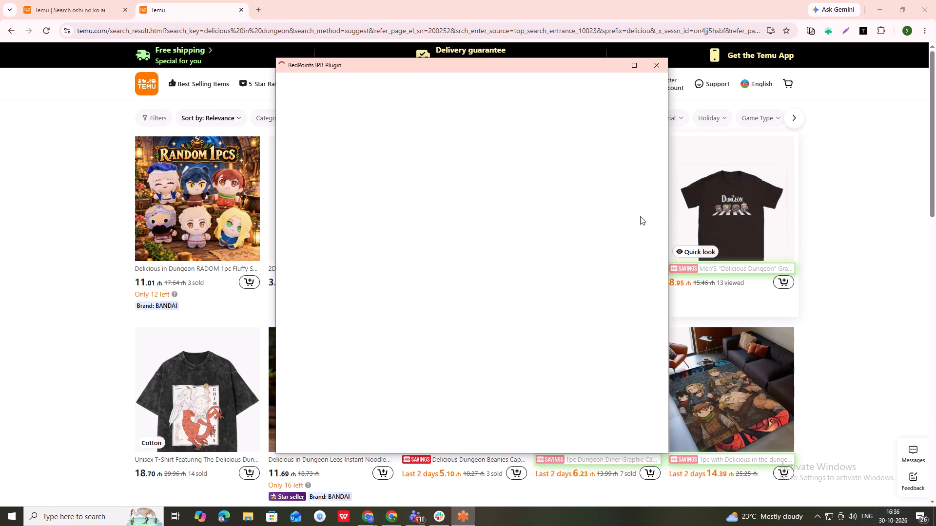
{"action": "left_click_drag", "start_coordinate": [526, 66], "coordinate": [610, 68]}
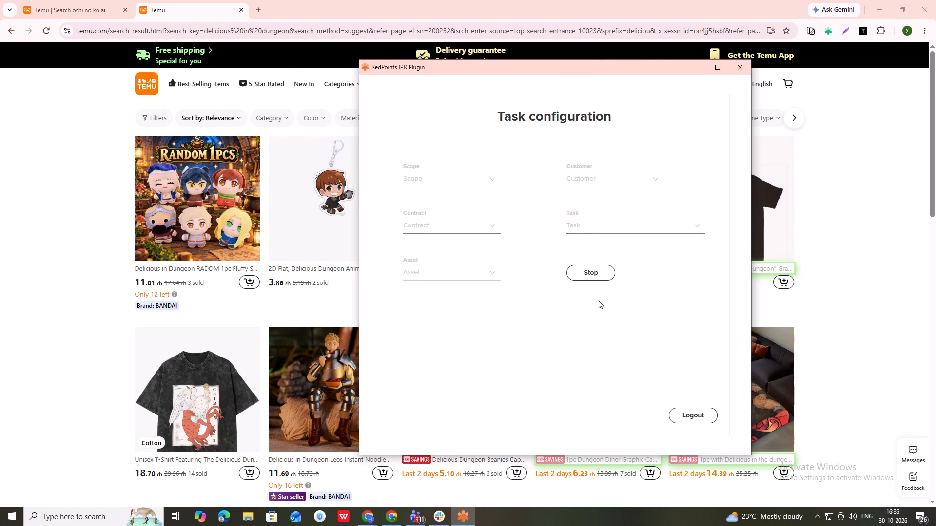
{"action": "left_click", "coordinate": [595, 276]}
{"action": "left_click", "coordinate": [698, 414]}
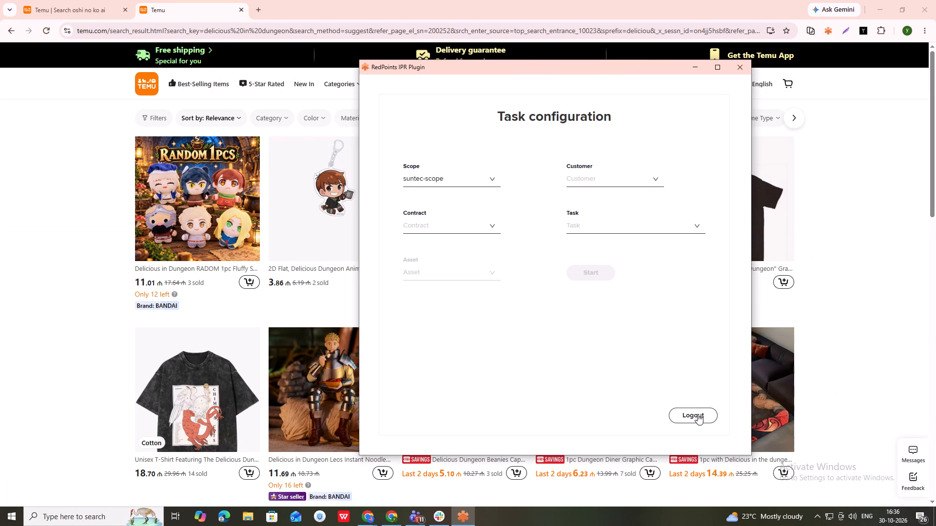
{"action": "left_click", "coordinate": [743, 69]}
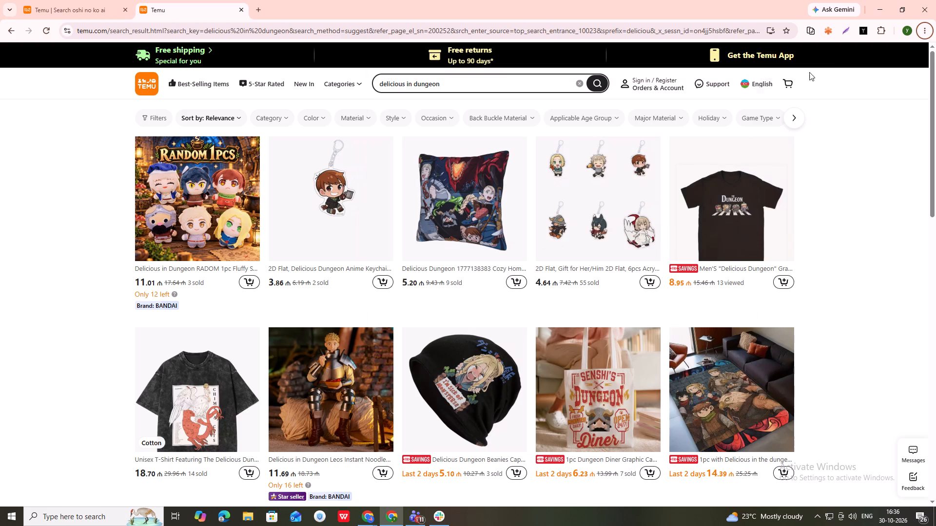
Close the Temu browser window with the "delicious in dungeon" search.
{"action": "left_click", "coordinate": [927, 7]}
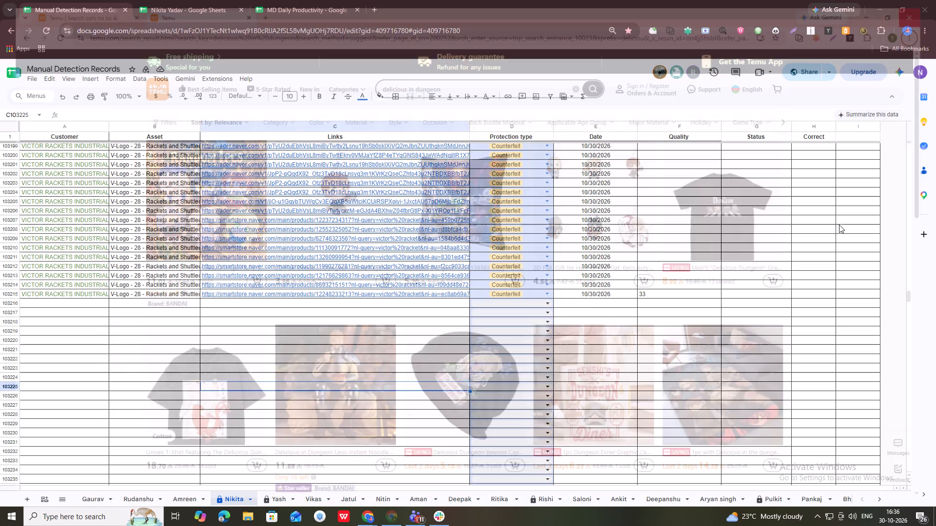
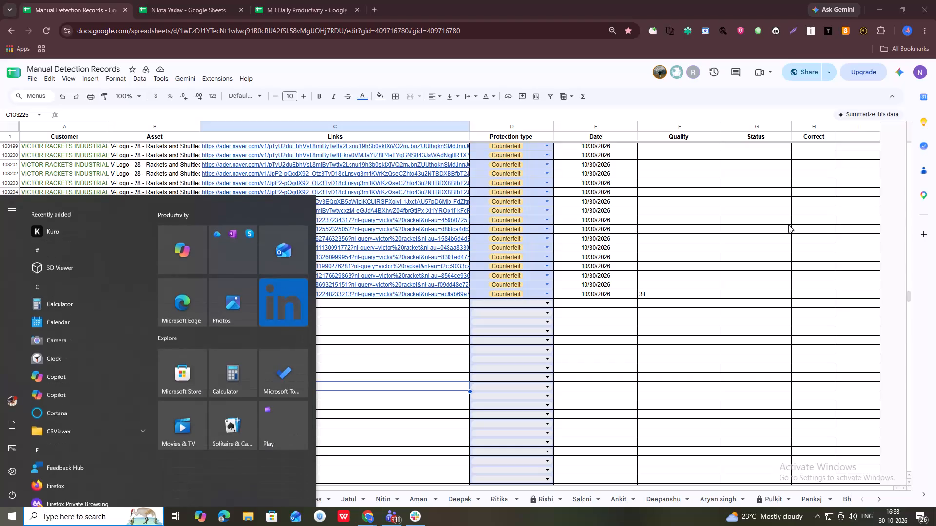
Launch the recently added Kuro application.
{"action": "left_click", "coordinate": [58, 227]}
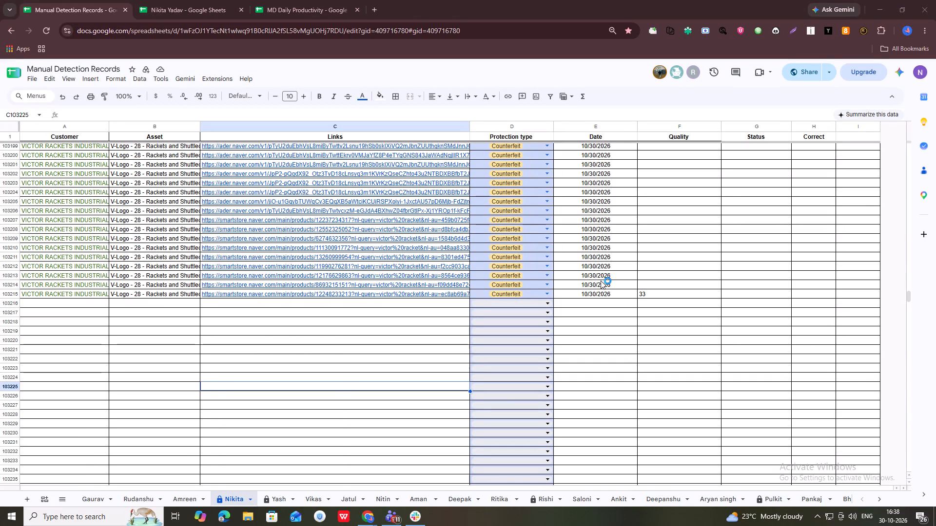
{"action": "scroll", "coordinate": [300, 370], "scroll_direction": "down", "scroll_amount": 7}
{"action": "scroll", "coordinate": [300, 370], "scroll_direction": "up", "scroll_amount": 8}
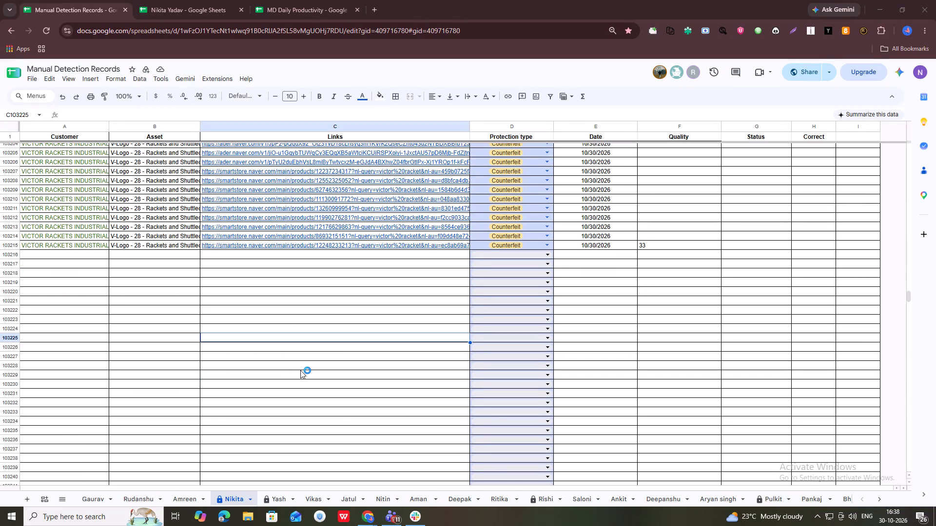
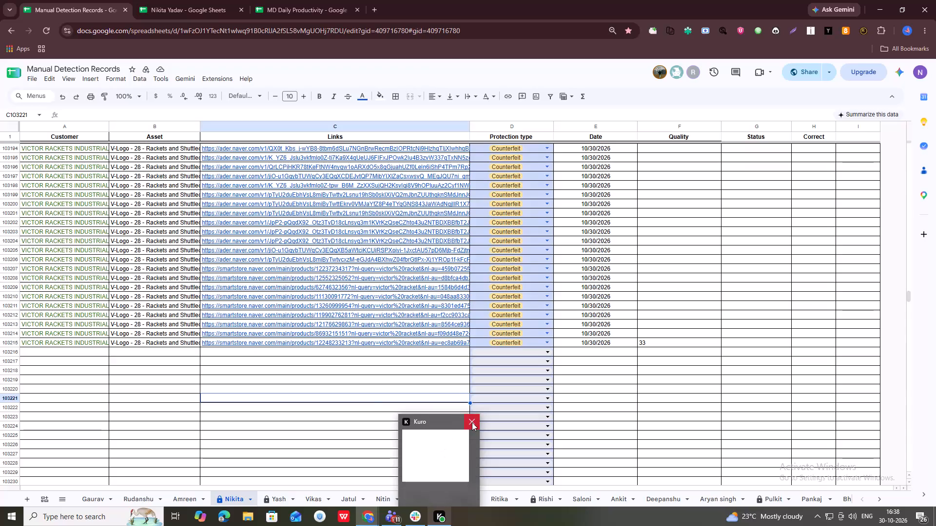
Close the Kuro application window.
{"action": "left_click", "coordinate": [472, 422], "text": "alt"}
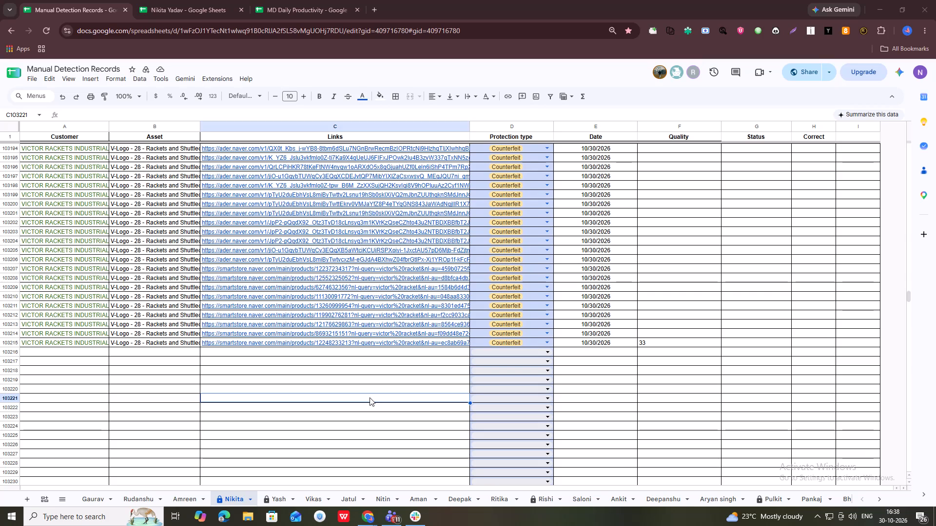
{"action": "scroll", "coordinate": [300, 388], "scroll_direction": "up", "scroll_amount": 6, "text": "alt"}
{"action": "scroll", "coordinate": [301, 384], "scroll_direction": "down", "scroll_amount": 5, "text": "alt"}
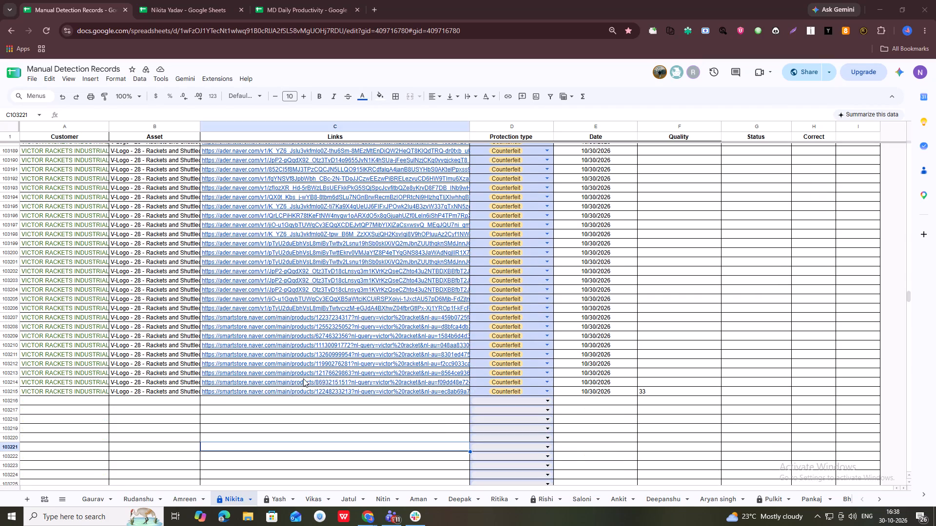
Switch to the other browser window and bring up the Brand – Vendor IN tracking page for VICTOR RACKETS INDUSTRIAL CORP.
{"action": "key", "text": "alt+Tab"}
{"action": "left_click", "coordinate": [568, 258], "text": "alt"}
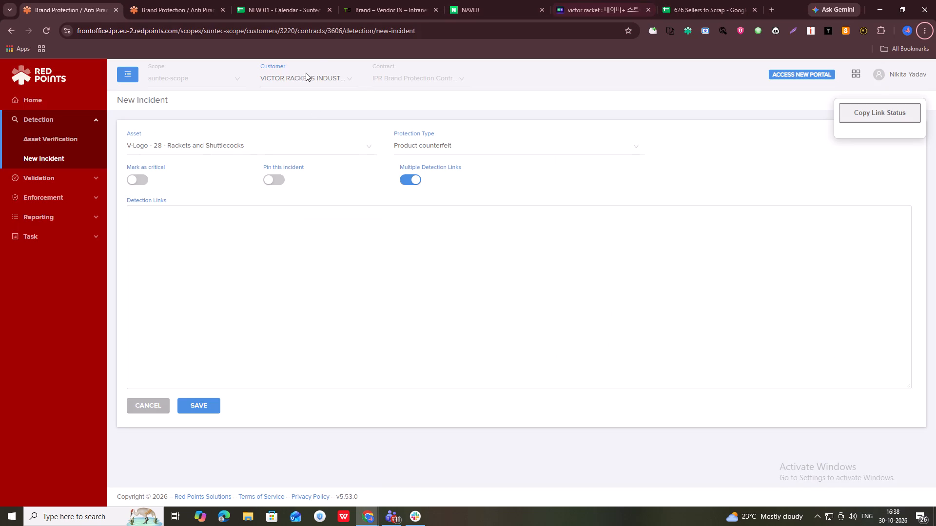
{"action": "left_click", "coordinate": [374, 0]}
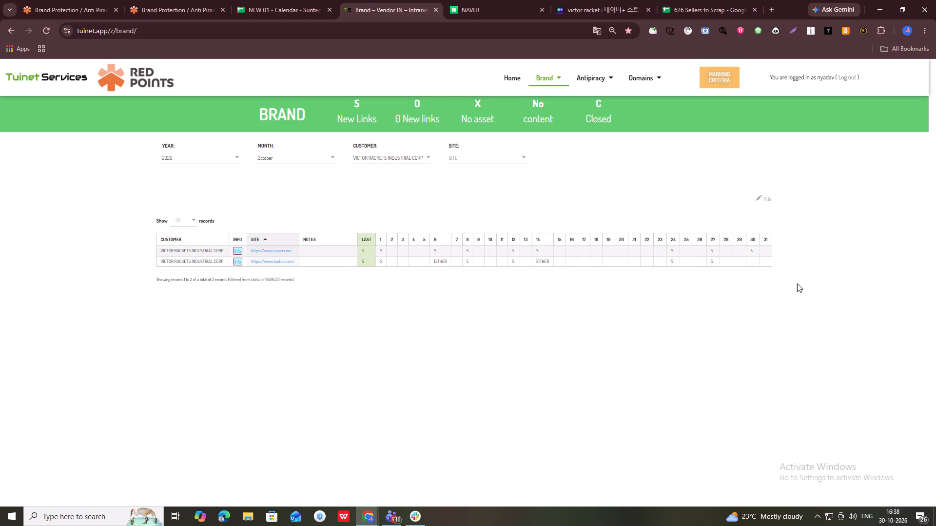
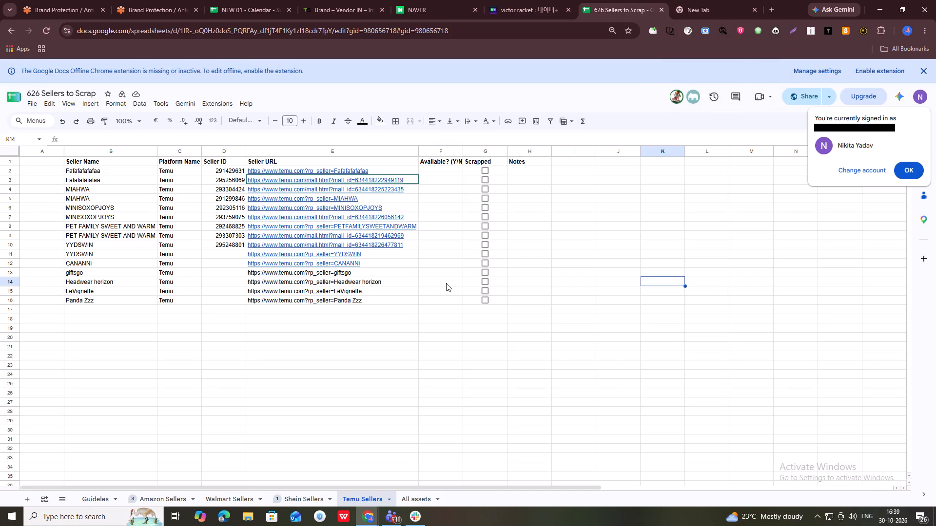
Review the Amazon, Walmart, Shein and Temu seller sheets and the guidelines in the 626 Sellers to Scrap spreadsheet.
{"action": "left_click", "coordinate": [913, 170]}
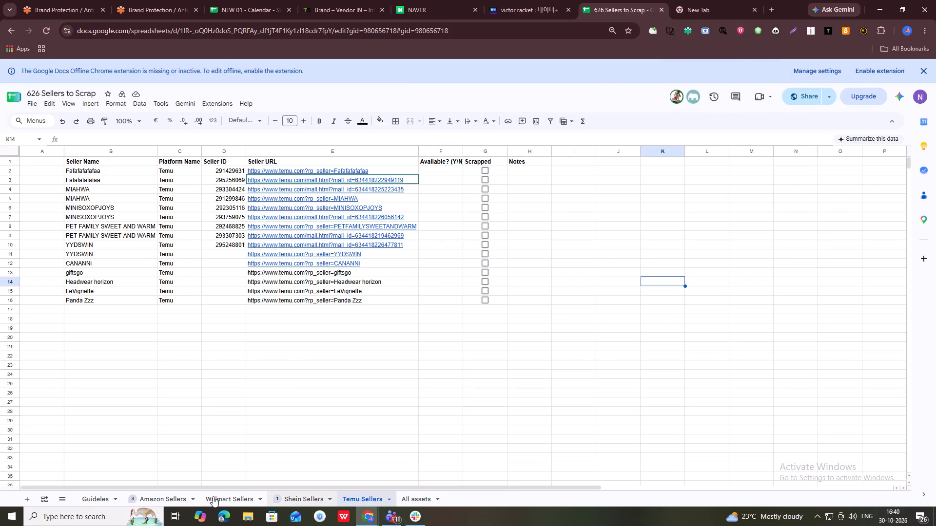
{"action": "left_click", "coordinate": [142, 495]}
{"action": "scroll", "coordinate": [304, 424], "scroll_direction": "down", "scroll_amount": 6}
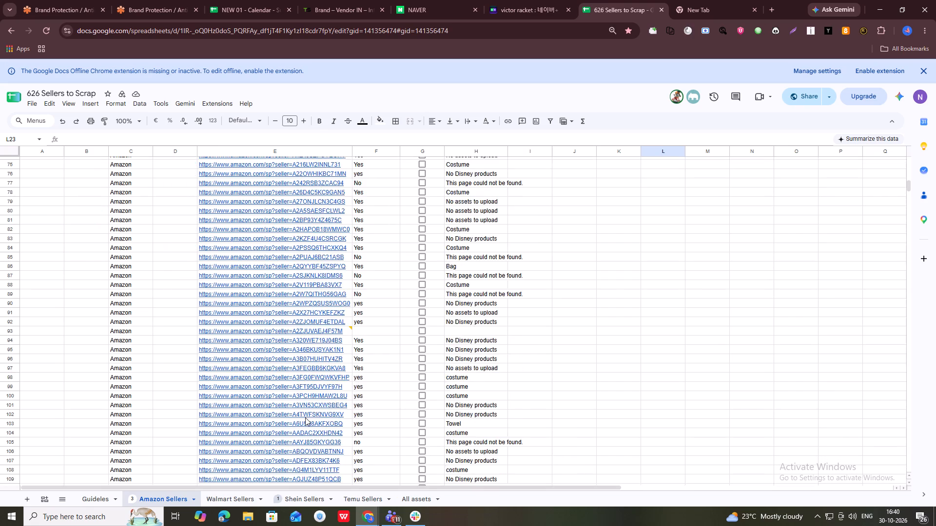
{"action": "scroll", "coordinate": [305, 417], "scroll_direction": "down", "scroll_amount": 8}
{"action": "left_click", "coordinate": [243, 499]}
{"action": "scroll", "coordinate": [354, 403], "scroll_direction": "down", "scroll_amount": 2}
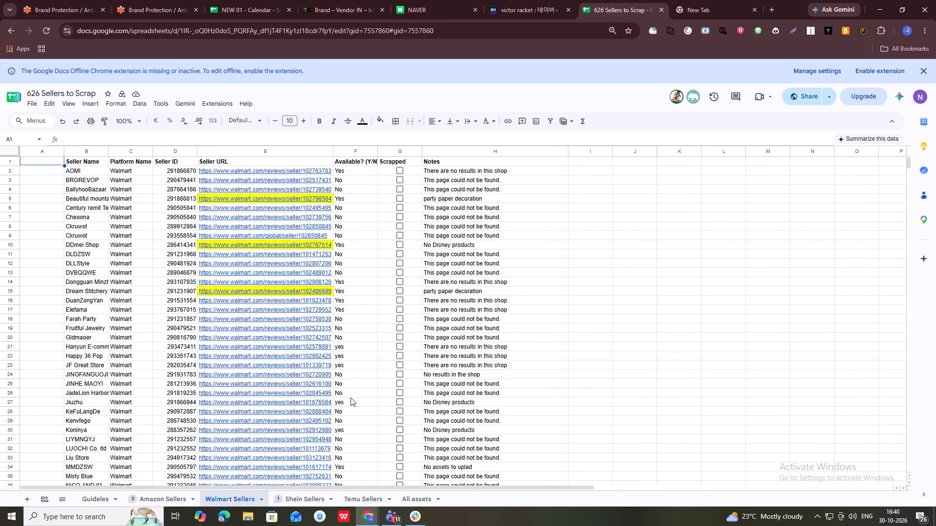
{"action": "scroll", "coordinate": [351, 397], "scroll_direction": "down", "scroll_amount": 12}
{"action": "scroll", "coordinate": [348, 389], "scroll_direction": "up", "scroll_amount": 4}
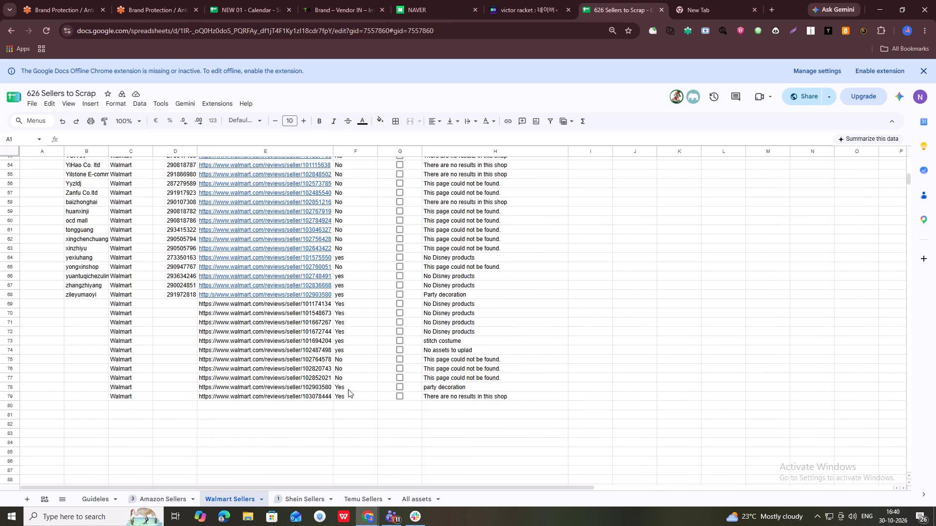
{"action": "scroll", "coordinate": [348, 389], "scroll_direction": "up", "scroll_amount": 20}
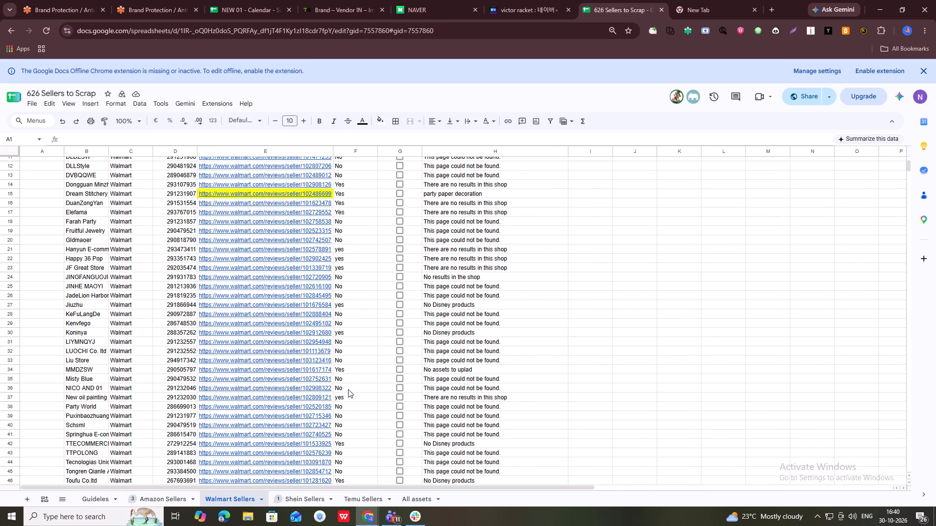
{"action": "scroll", "coordinate": [350, 384], "scroll_direction": "down", "scroll_amount": 13}
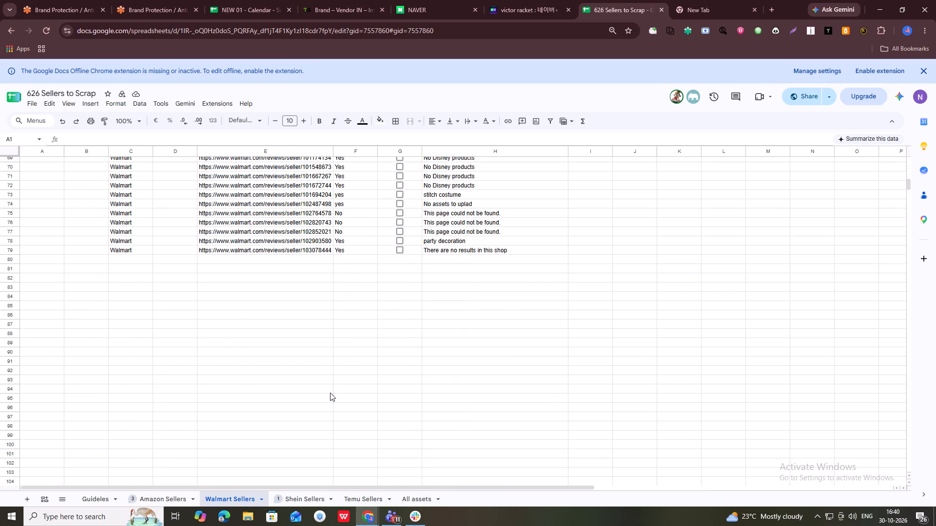
{"action": "left_click", "coordinate": [295, 499]}
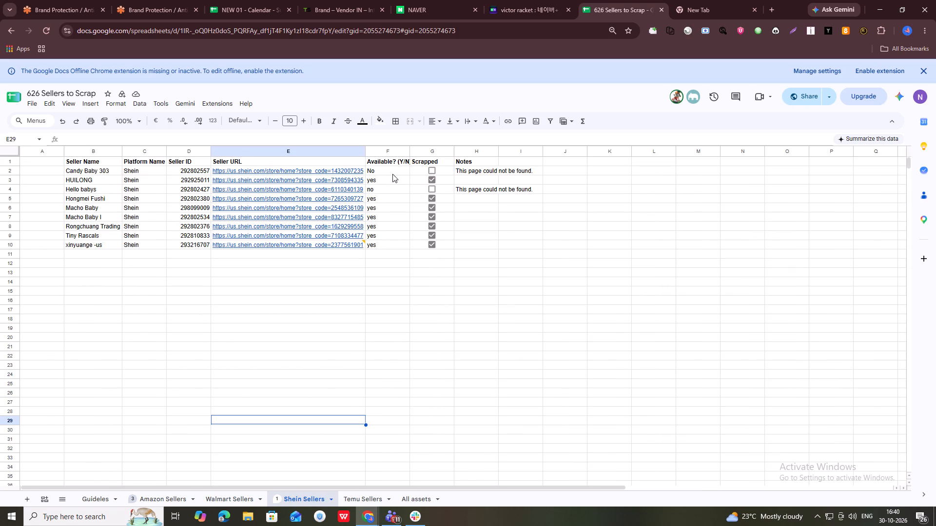
{"action": "left_click", "coordinate": [367, 499]}
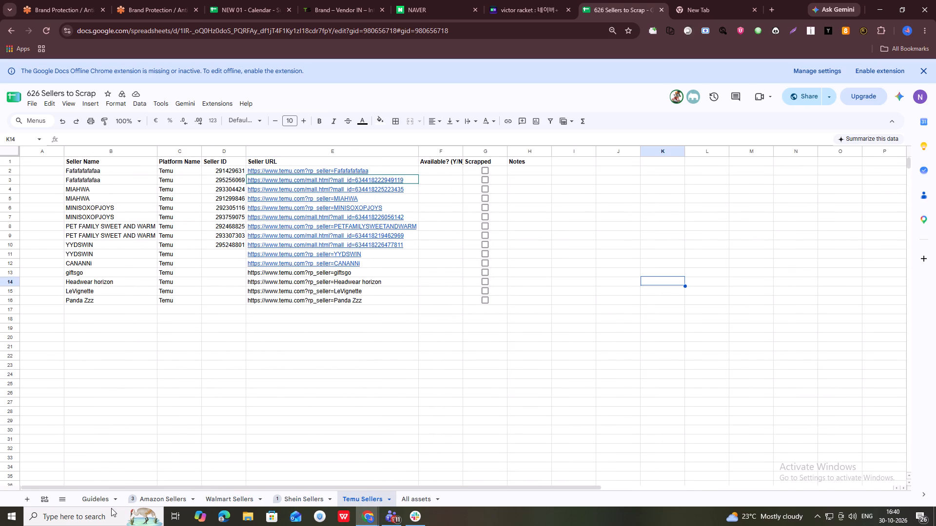
{"action": "left_click", "coordinate": [109, 499]}
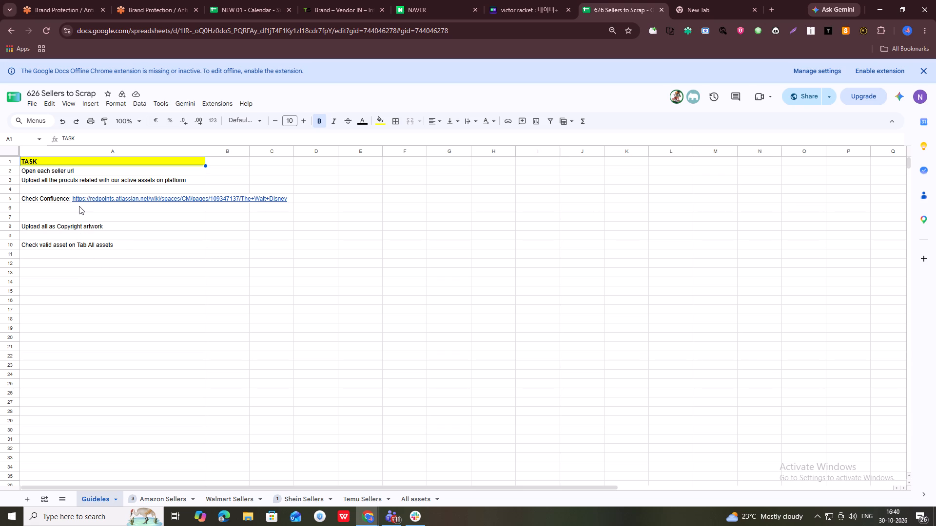
{"action": "left_click", "coordinate": [357, 497]}
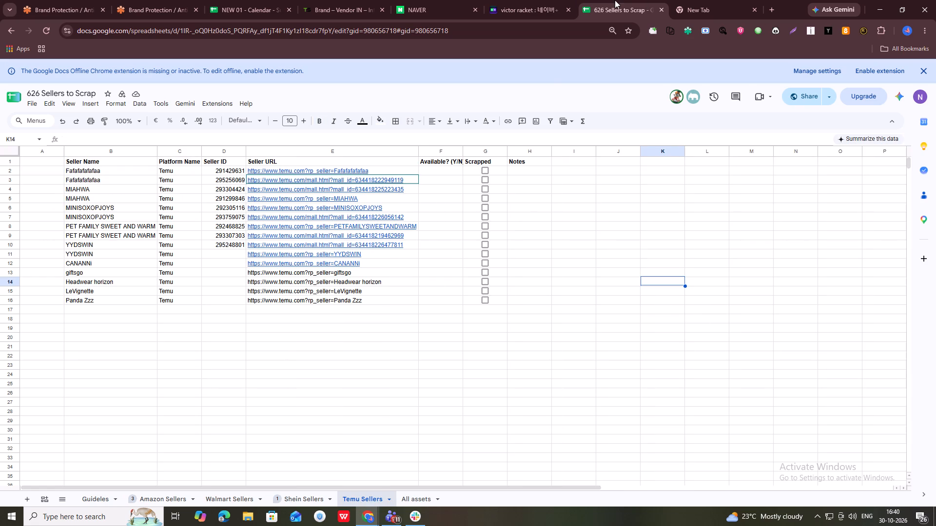
Check the Naver victor racket results and the Brand – Vendor IN tracking page.
{"action": "left_click", "coordinate": [534, 0]}
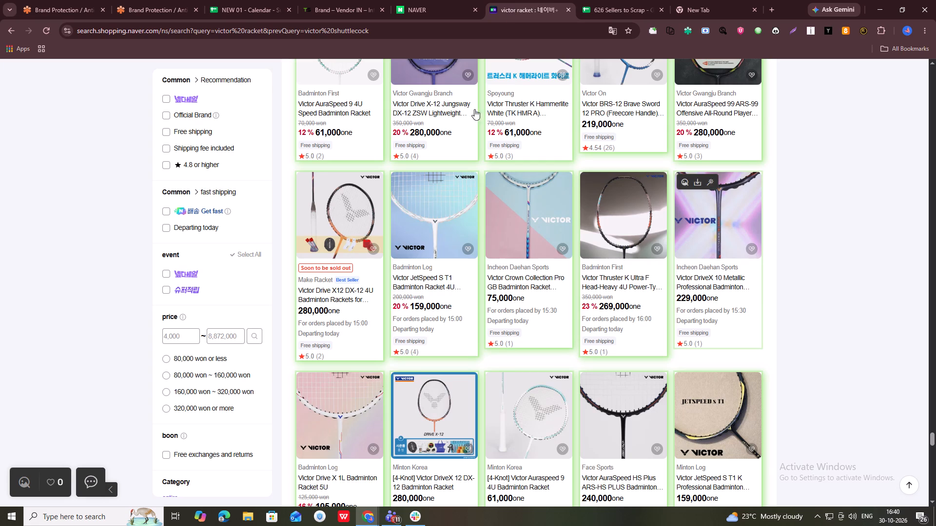
{"action": "left_click", "coordinate": [308, 0]}
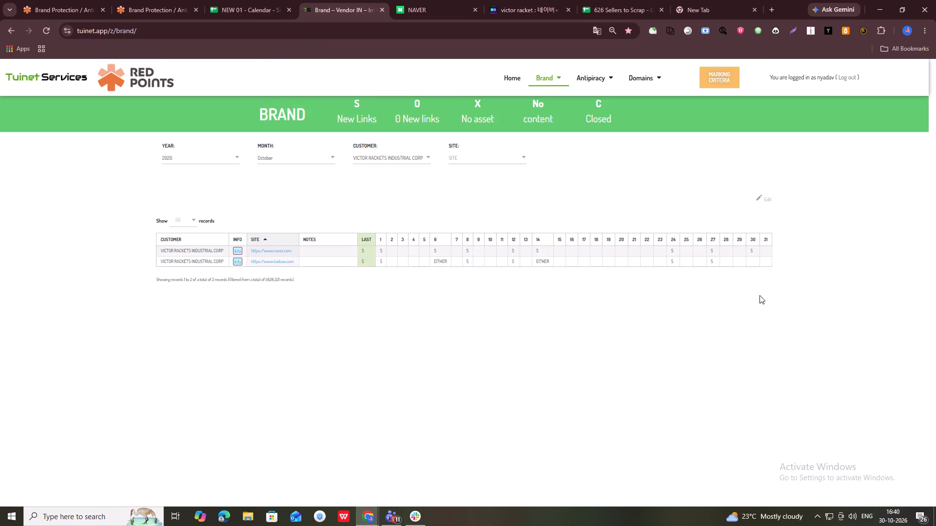
From the blank New Tab page, start an Urban VPN connection through the United States.
{"action": "left_click", "coordinate": [696, 0]}
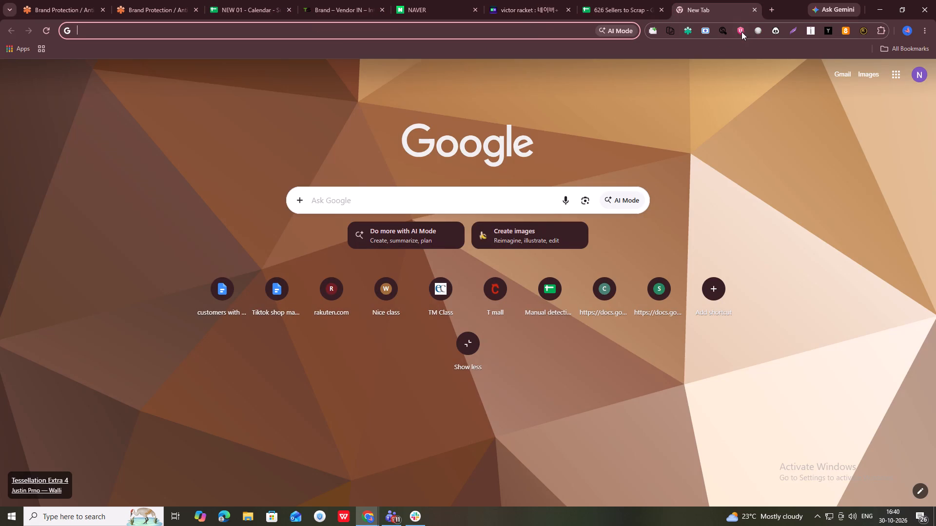
{"action": "left_click", "coordinate": [741, 32]}
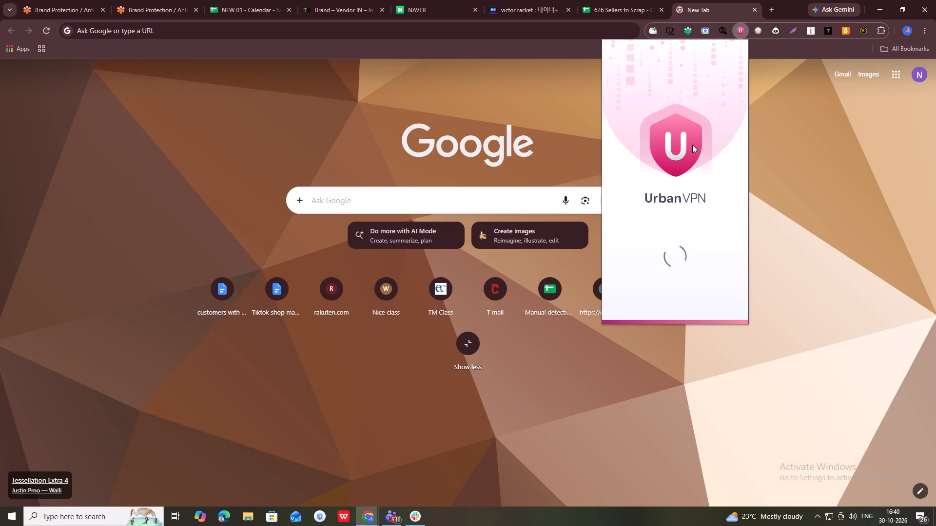
{"action": "left_click", "coordinate": [677, 140]}
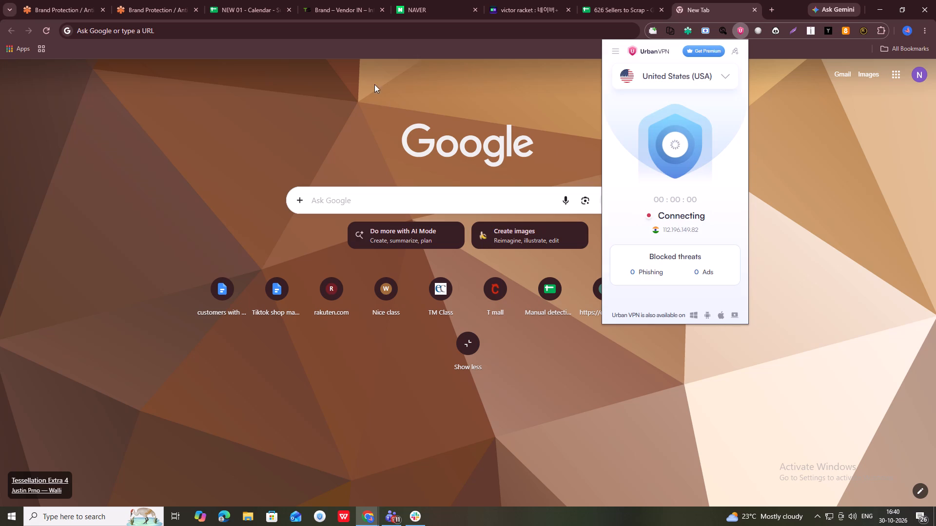
Open the Lovegobuy site in the blank tab.
{"action": "left_click", "coordinate": [385, 27]}
{"action": "type", "text": "love"}
{"action": "key", "text": "Return"}
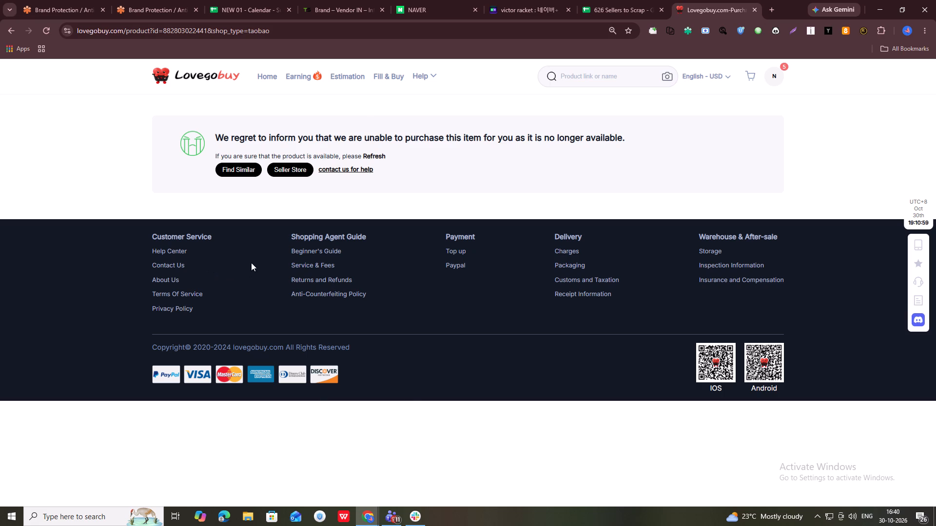
Search Lovegobuy for "victor racket".
{"action": "left_click", "coordinate": [588, 74]}
{"action": "type", "text": "victor"}
{"action": "key", "text": "space"}
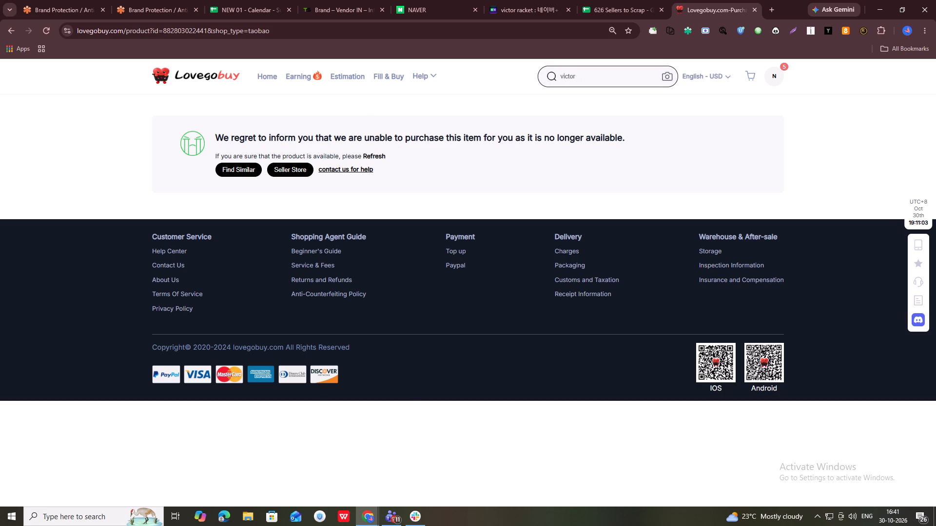
{"action": "type", "text": "racket"}
{"action": "key", "text": "Return"}
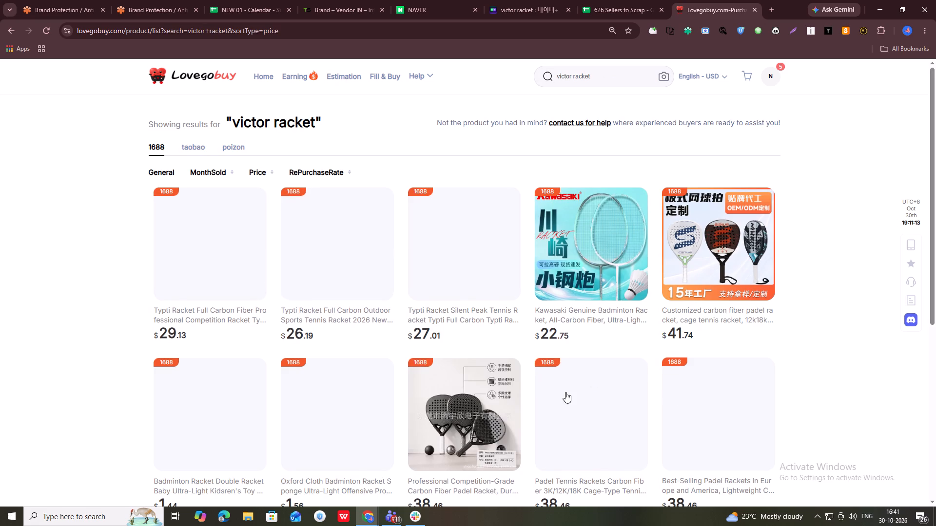
Browse the taobao and 1688 listings in the victor racket results to examine the rackets on offer.
{"action": "left_click", "coordinate": [202, 143]}
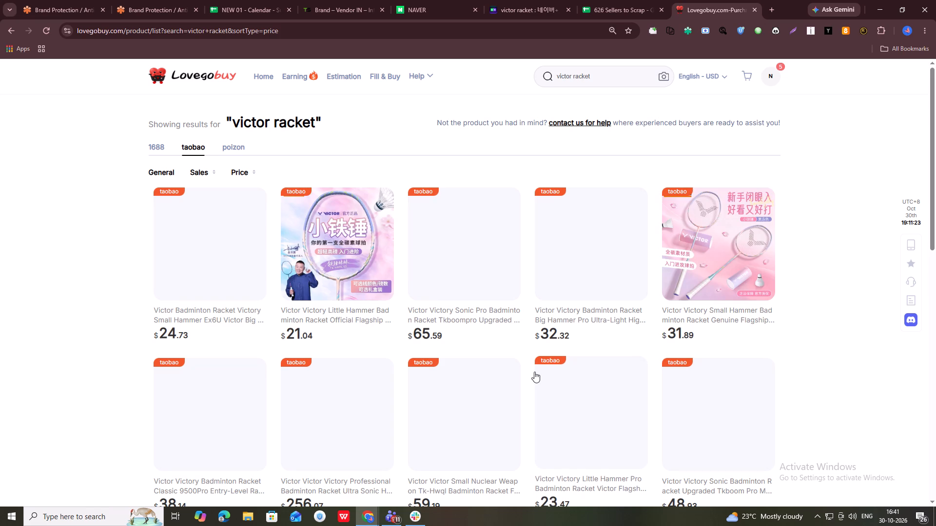
{"action": "scroll", "coordinate": [528, 344], "scroll_direction": "down", "scroll_amount": 12}
{"action": "scroll", "coordinate": [530, 335], "scroll_direction": "up", "scroll_amount": 7}
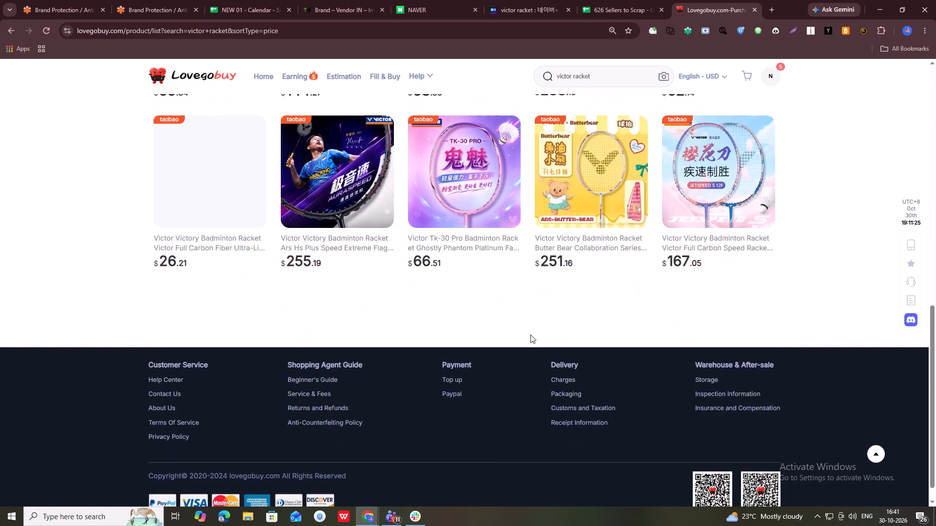
{"action": "scroll", "coordinate": [530, 335], "scroll_direction": "up", "scroll_amount": 4}
{"action": "scroll", "coordinate": [514, 330], "scroll_direction": "down", "scroll_amount": 17}
{"action": "key", "text": "Down"}
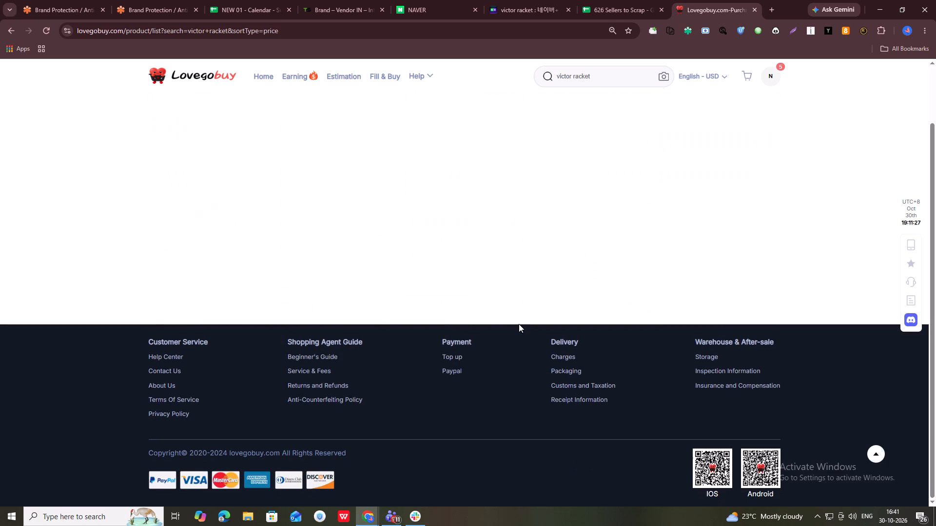
{"action": "key", "text": "Down"}
{"action": "key", "text": "Up"}
{"action": "key", "text": "Down"}
{"action": "key", "text": "Down"}
{"action": "key", "text": "Up"}
{"action": "key", "text": "Down"}
{"action": "key", "text": "Up"}
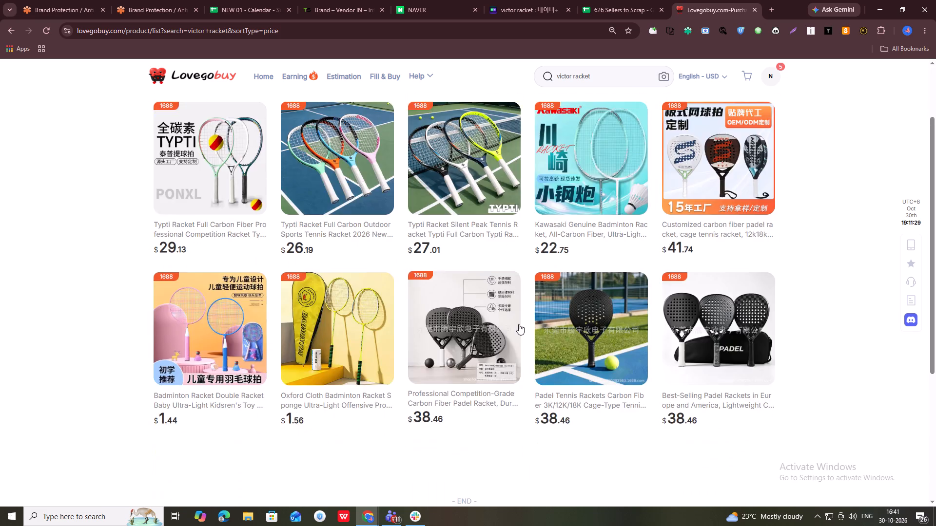
{"action": "key", "text": "Down"}
{"action": "key", "text": "Down"}
{"action": "key", "text": "Down"}
{"action": "key", "text": "Down"}
{"action": "key", "text": "Down"}
{"action": "key", "text": "Down"}
{"action": "key", "text": "Down"}
{"action": "key", "text": "Down"}
{"action": "key", "text": "Down"}
{"action": "key", "text": "Up"}
{"action": "key", "text": "Up"}
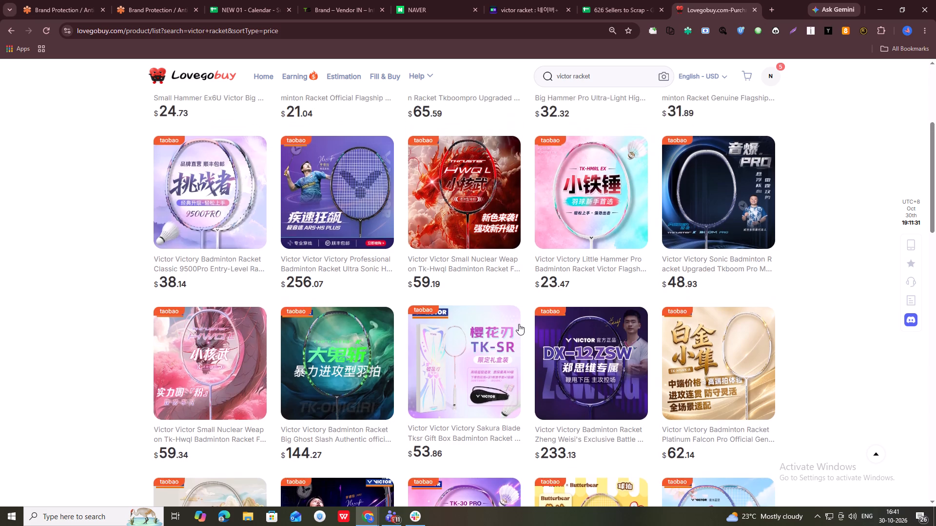
{"action": "key", "text": "Down"}
{"action": "key", "text": "Up"}
{"action": "key", "text": "Down"}
{"action": "key", "text": "Right"}
{"action": "key", "text": "Left"}
{"action": "key", "text": "Up"}
{"action": "key", "text": "Down"}
{"action": "key", "text": "Up"}
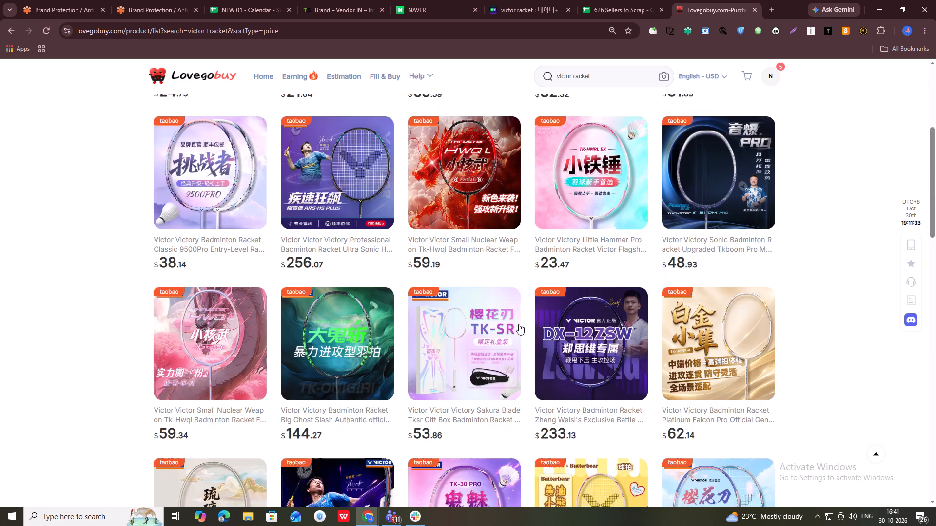
{"action": "key", "text": "Up"}
{"action": "scroll", "coordinate": [519, 324], "scroll_direction": "up", "scroll_amount": 14}
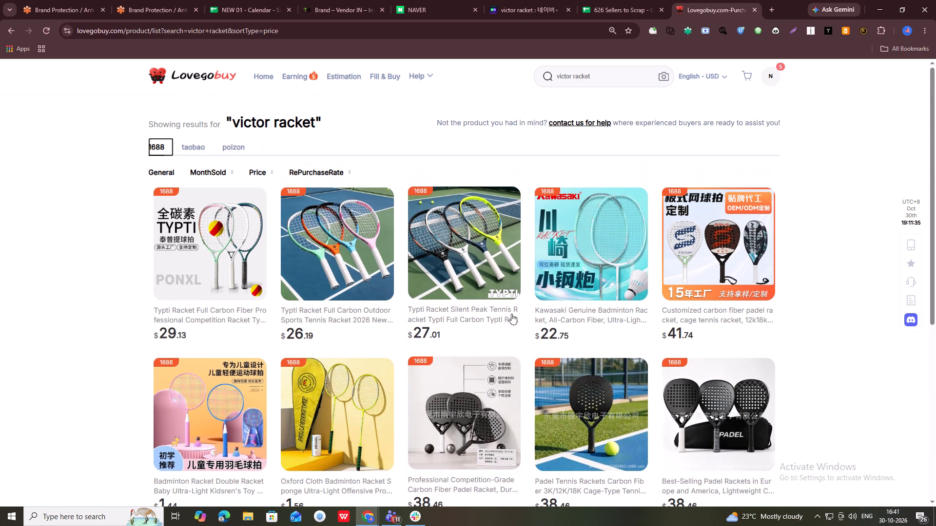
{"action": "scroll", "coordinate": [511, 314], "scroll_direction": "up", "scroll_amount": 6}
{"action": "scroll", "coordinate": [508, 310], "scroll_direction": "down", "scroll_amount": 7}
{"action": "scroll", "coordinate": [285, 287], "scroll_direction": "up", "scroll_amount": 8}
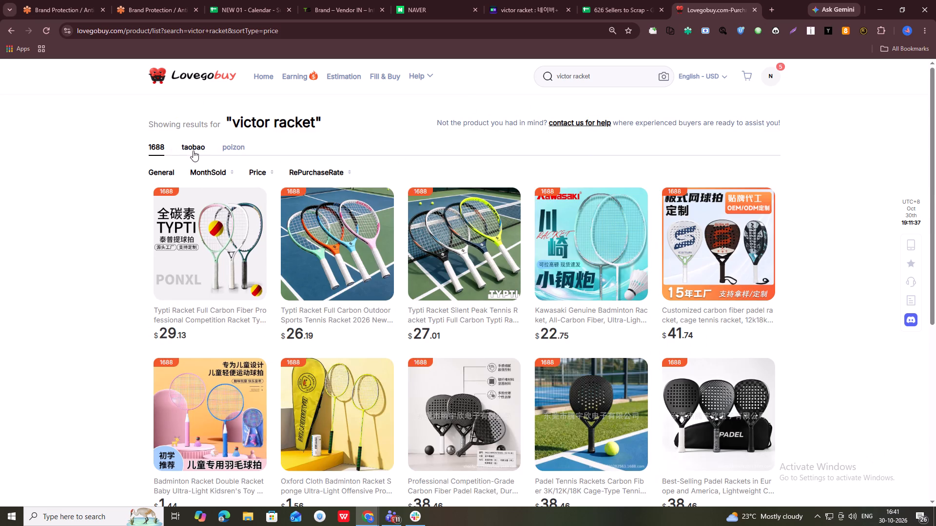
Show the taobao results for the victor racket search.
{"action": "left_click", "coordinate": [193, 150]}
{"action": "scroll", "coordinate": [346, 280], "scroll_direction": "up", "scroll_amount": 5}
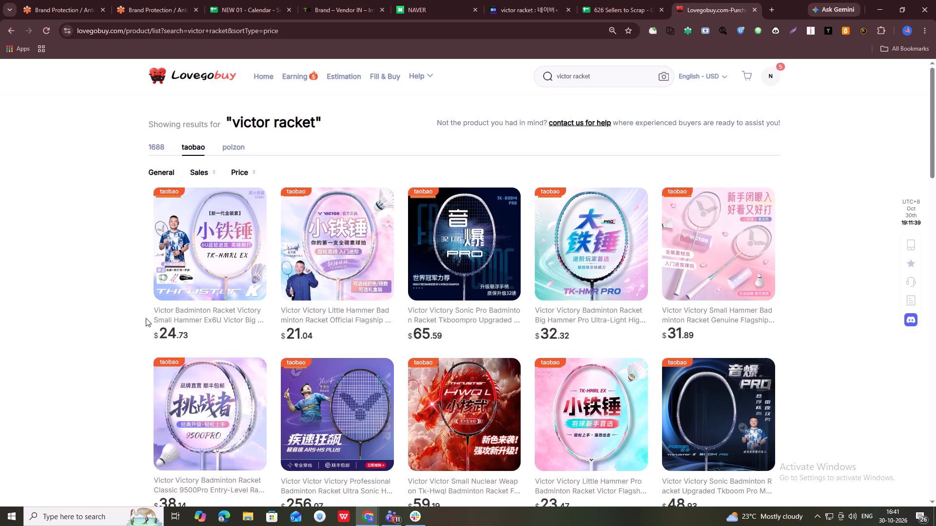
Move the Lovegobuy results tab into its own separate window and maximise it.
{"action": "left_click_drag", "start_coordinate": [705, 5], "coordinate": [706, 37]}
{"action": "left_click", "coordinate": [905, 39]}
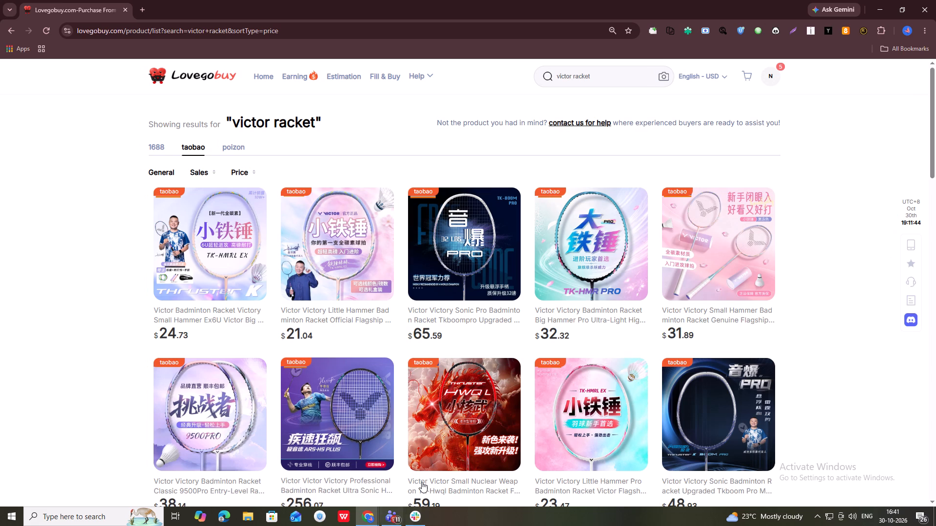
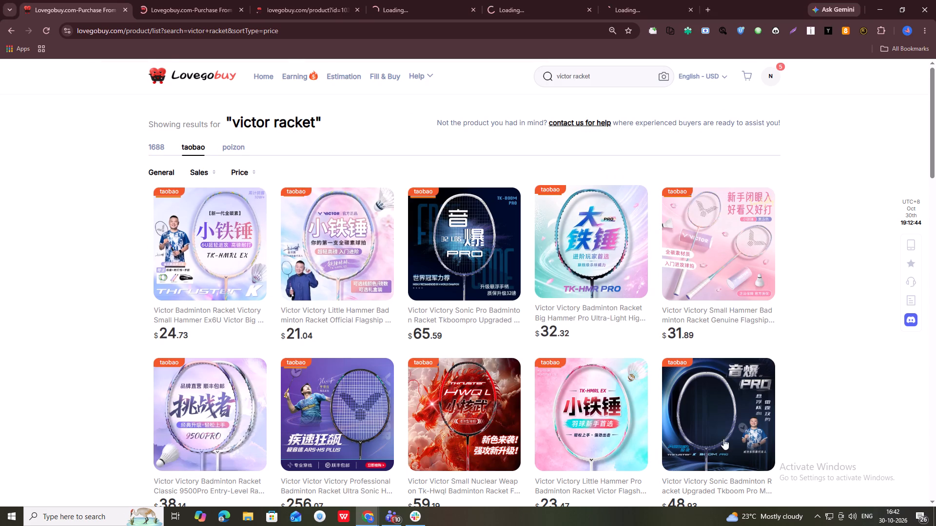
Open the four remaining taobao racket listings of the second results row in separate tabs, from Little Hammer Pro back to Classic 9500Pro.
{"action": "left_click", "coordinate": [591, 429], "text": "ctrl"}
{"action": "left_click", "coordinate": [420, 438], "text": "ctrl"}
{"action": "left_click", "coordinate": [323, 438], "text": "ctrl"}
{"action": "left_click", "coordinate": [214, 407], "text": "ctrl"}
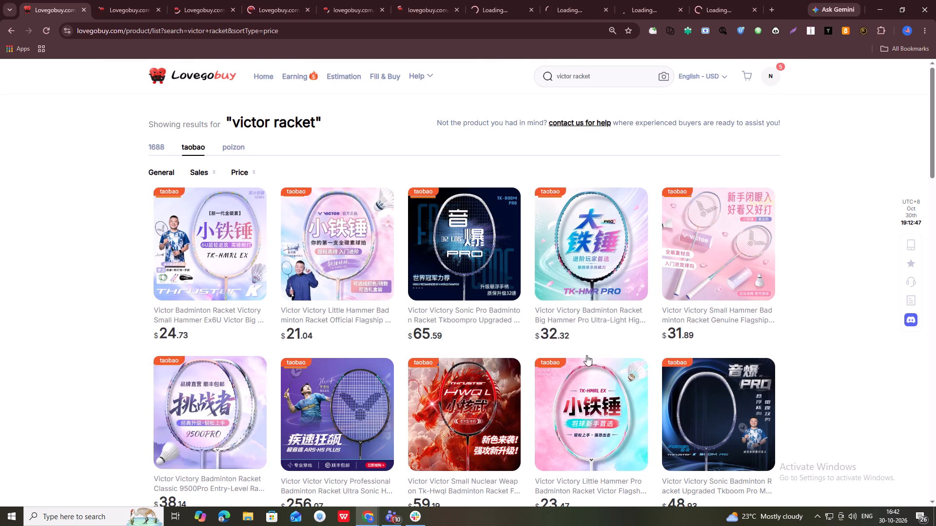
Open all ten taobao racket listings in the third and fourth results rows in separate tabs.
{"action": "scroll", "coordinate": [587, 348], "scroll_direction": "down", "scroll_amount": 7}
{"action": "left_click", "coordinate": [225, 245], "text": "ctrl"}
{"action": "left_click", "coordinate": [344, 266], "text": "ctrl"}
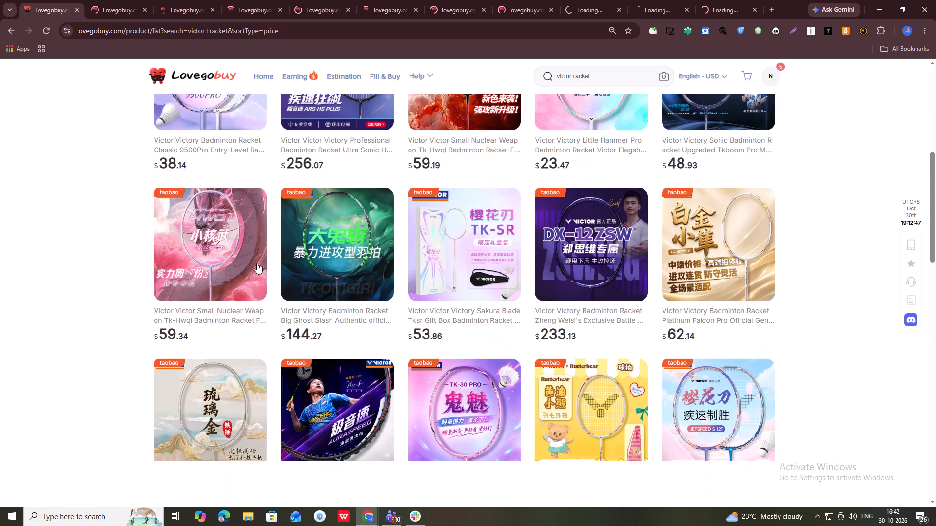
{"action": "left_click", "coordinate": [469, 270], "text": "ctrl"}
{"action": "left_click", "coordinate": [576, 269], "text": "ctrl"}
{"action": "left_click", "coordinate": [712, 252], "text": "ctrl"}
{"action": "left_click", "coordinate": [699, 419], "text": "ctrl"}
{"action": "left_click", "coordinate": [546, 442], "text": "ctrl"}
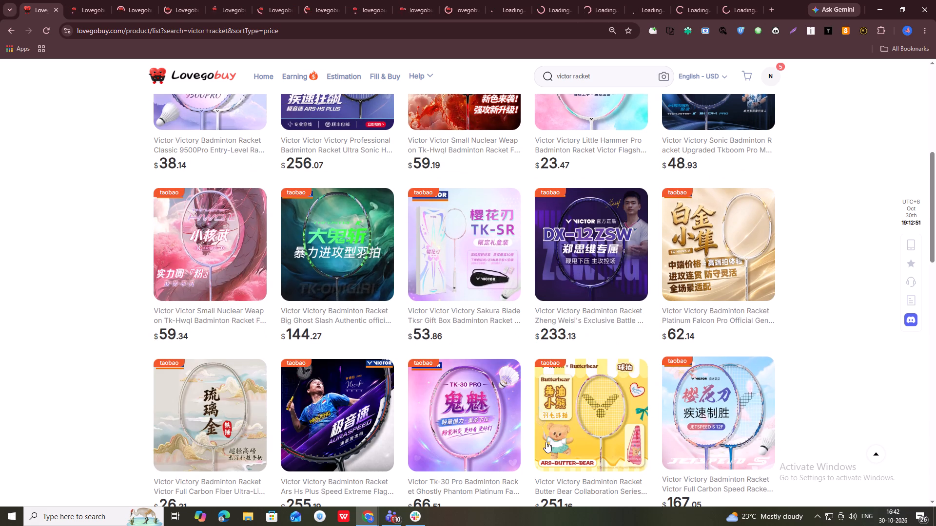
{"action": "left_click", "coordinate": [474, 430], "text": "ctrl"}
{"action": "left_click", "coordinate": [353, 430], "text": "ctrl"}
{"action": "left_click", "coordinate": [212, 411], "text": "ctrl"}
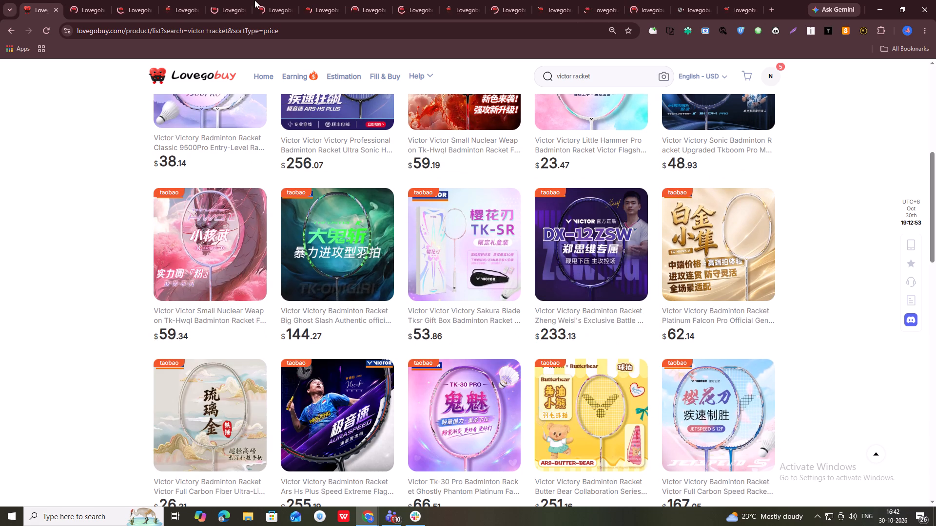
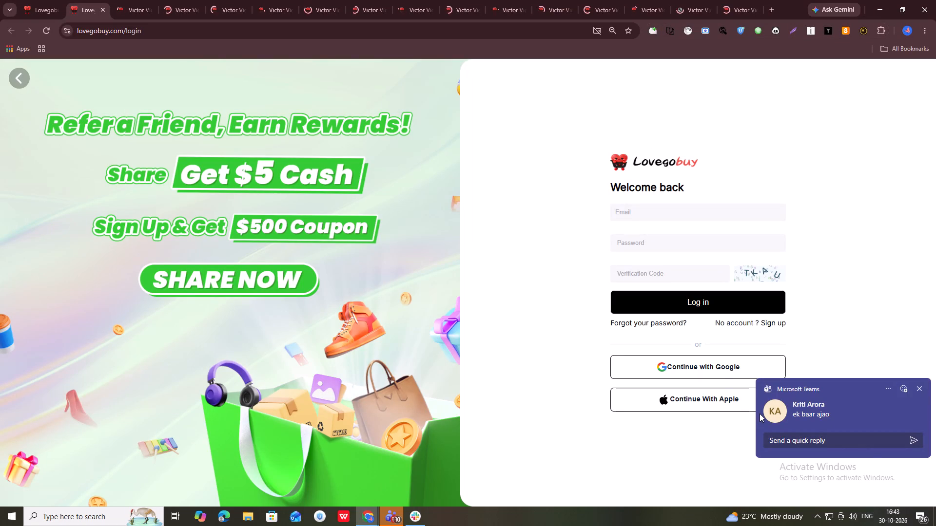
Start signing in to Lovegobuy with a Google account.
{"action": "left_click", "coordinate": [720, 374]}
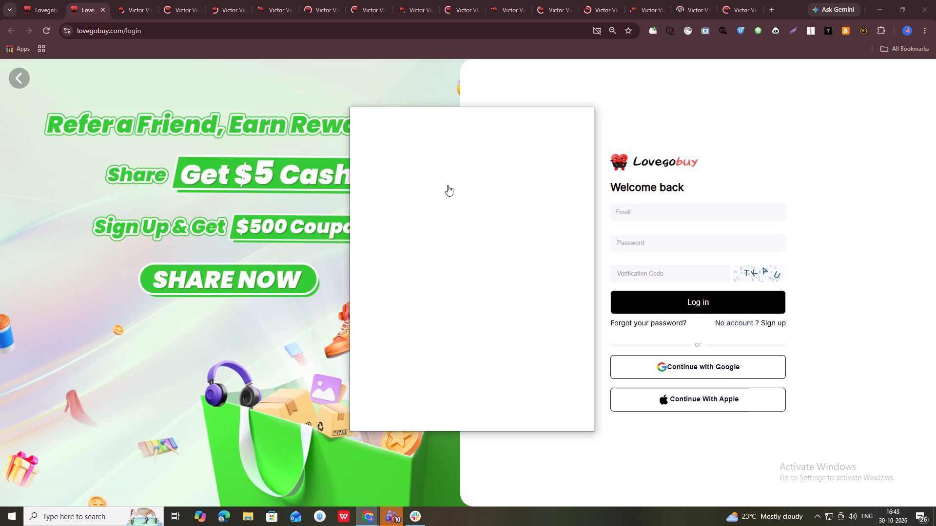
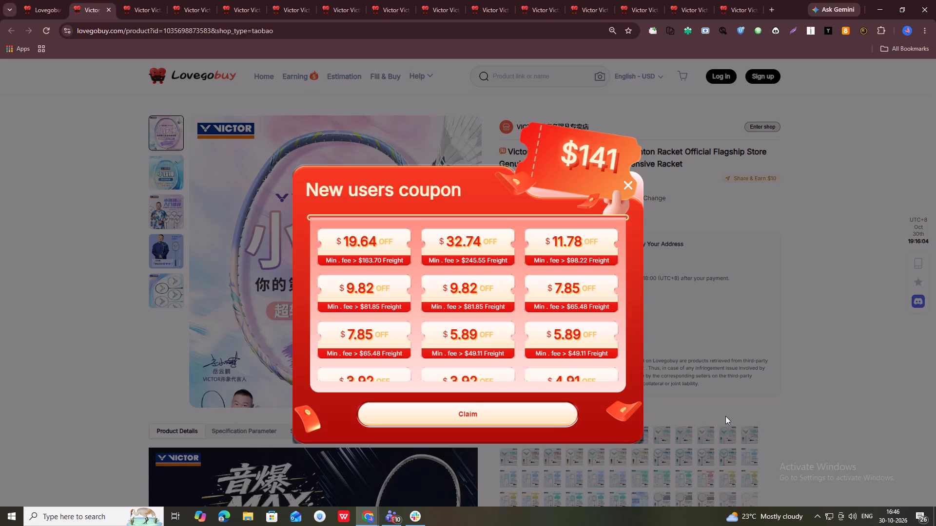
Dismiss the coupon offers on the Little Hammer and Sonic Pro racket listings, check each product page, and close both listings.
{"action": "left_click", "coordinate": [629, 185]}
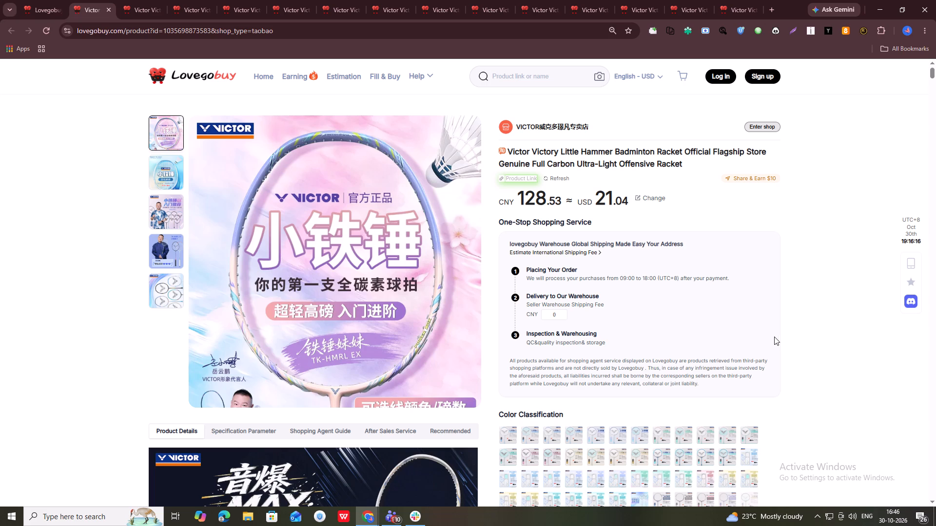
{"action": "key", "text": "ctrl+w"}
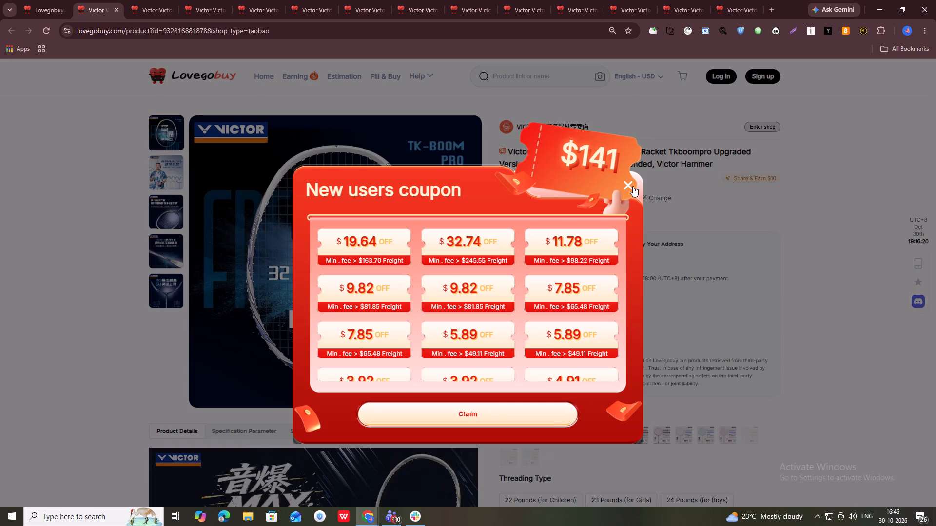
{"action": "left_click", "coordinate": [632, 186]}
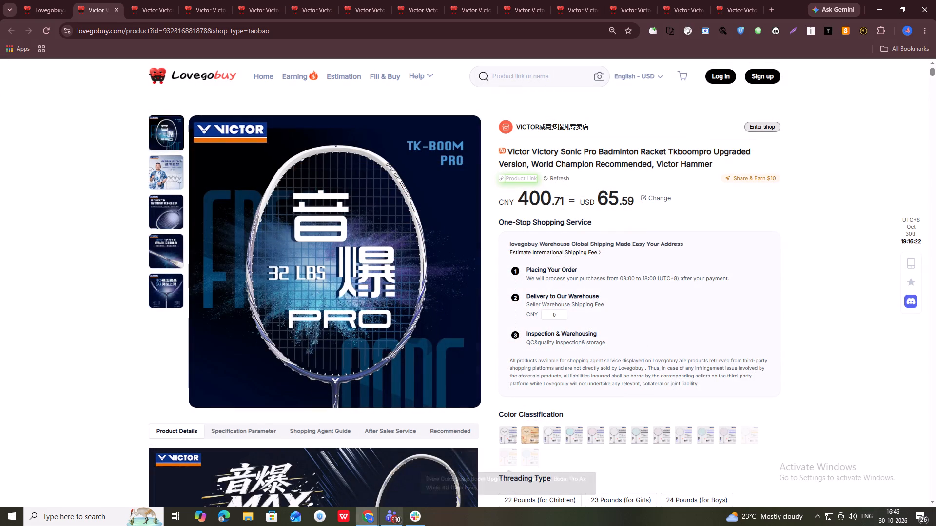
{"action": "key", "text": "ctrl+w"}
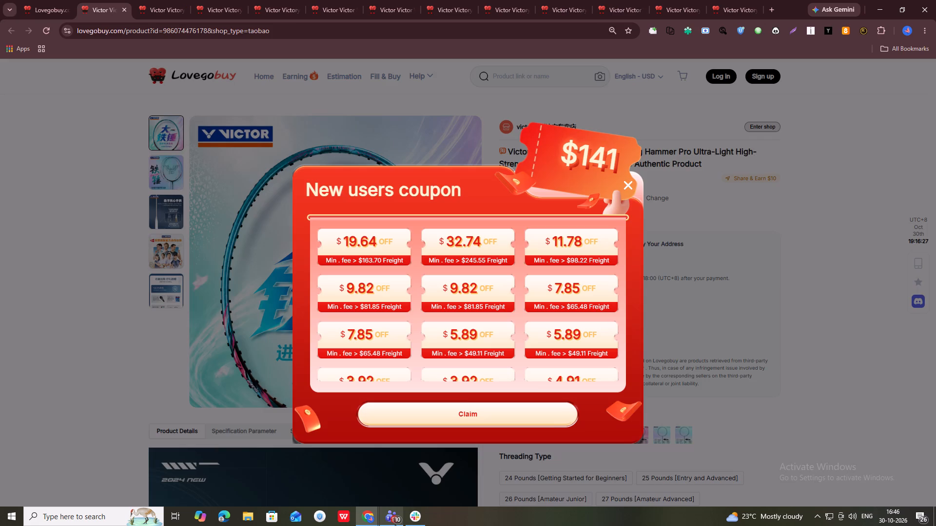
Clear the coupon offer and the Teams chat notification from the Big Hammer Pro racket listing to view its details.
{"action": "left_click", "coordinate": [632, 188]}
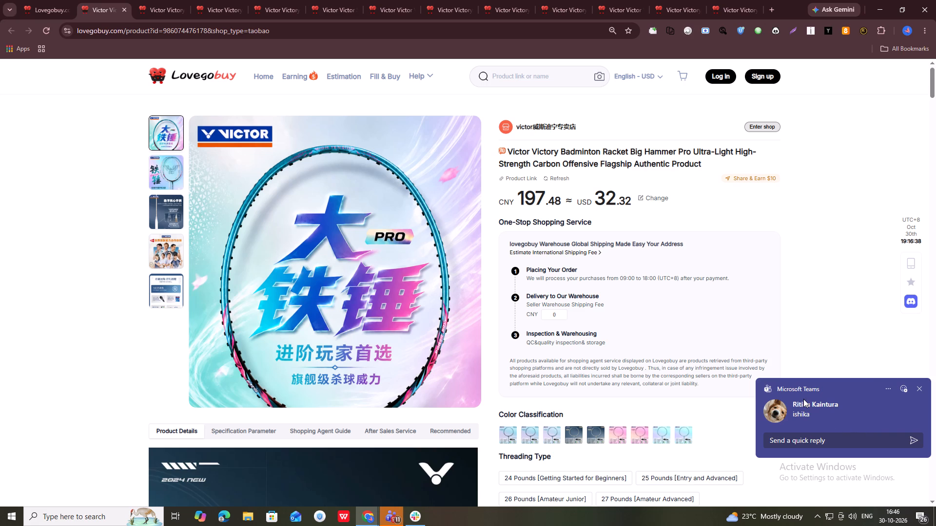
{"action": "left_click", "coordinate": [922, 388]}
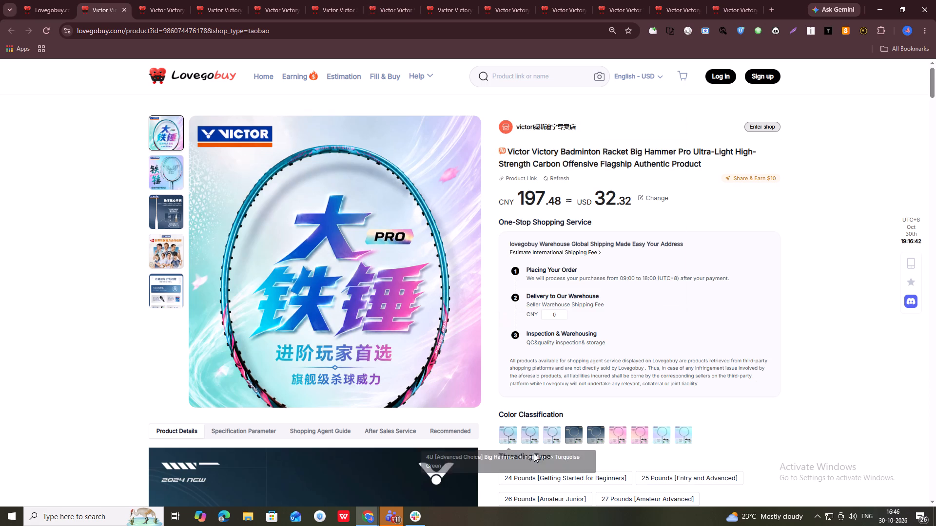
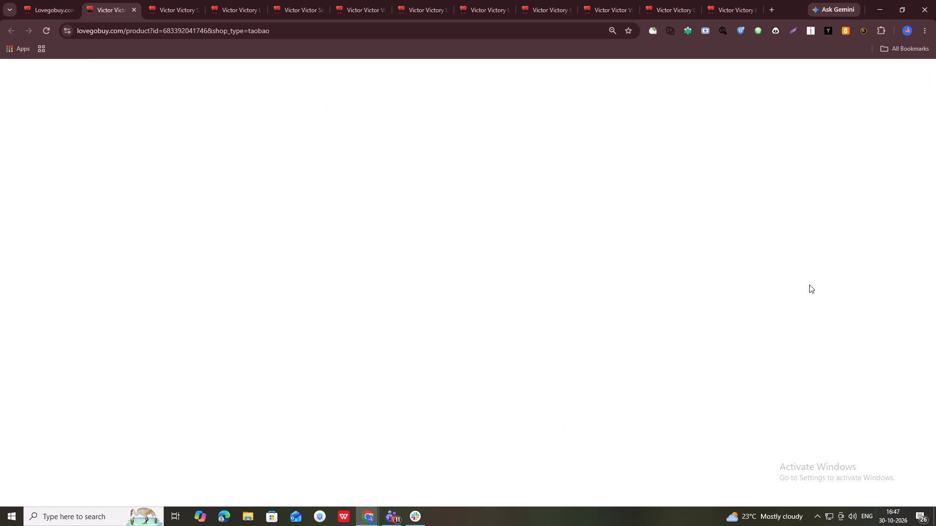
Lock the Windows session, leaving the Victor racket listings open.
{"action": "key", "text": "super+l"}
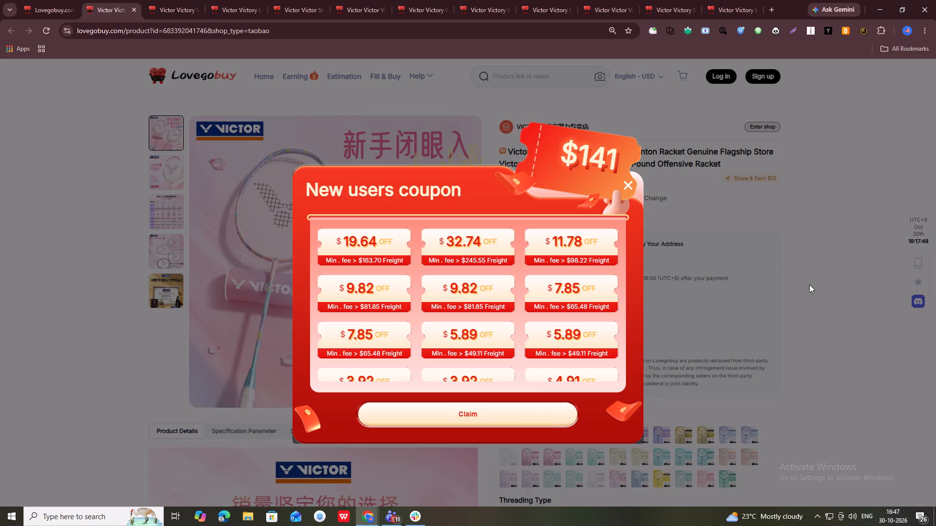